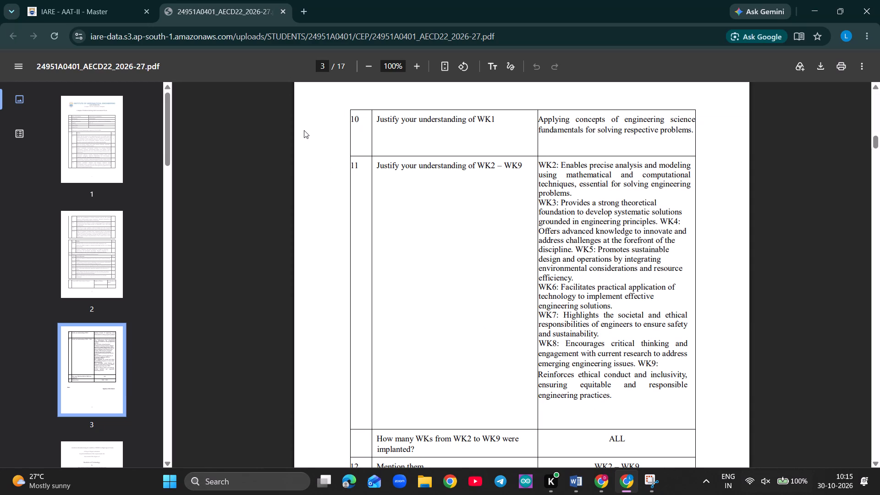
Review the rest of the S.No 1 student's answer PDF from the self-assessment form through the Abstract page and close it.
{"action": "scroll", "coordinate": [539, 222], "scroll_direction": "down", "scroll_amount": 4}
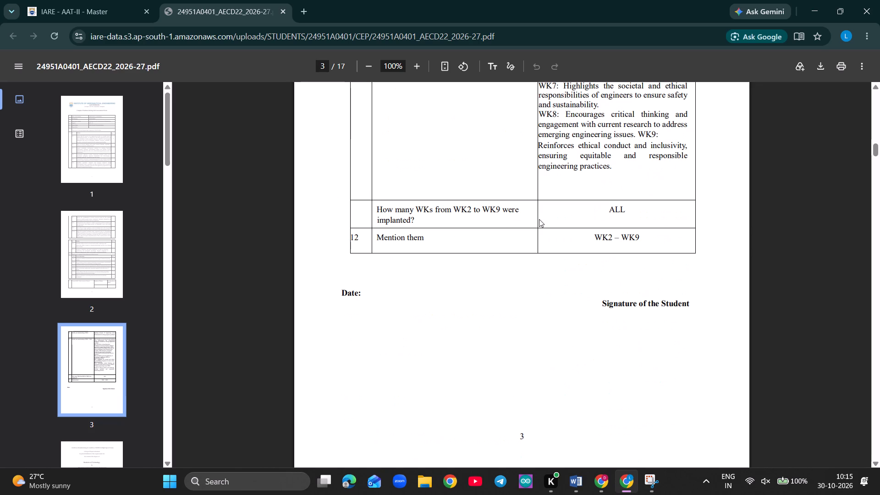
{"action": "scroll", "coordinate": [539, 219], "scroll_direction": "down", "scroll_amount": 12}
{"action": "scroll", "coordinate": [538, 235], "scroll_direction": "down", "scroll_amount": 11}
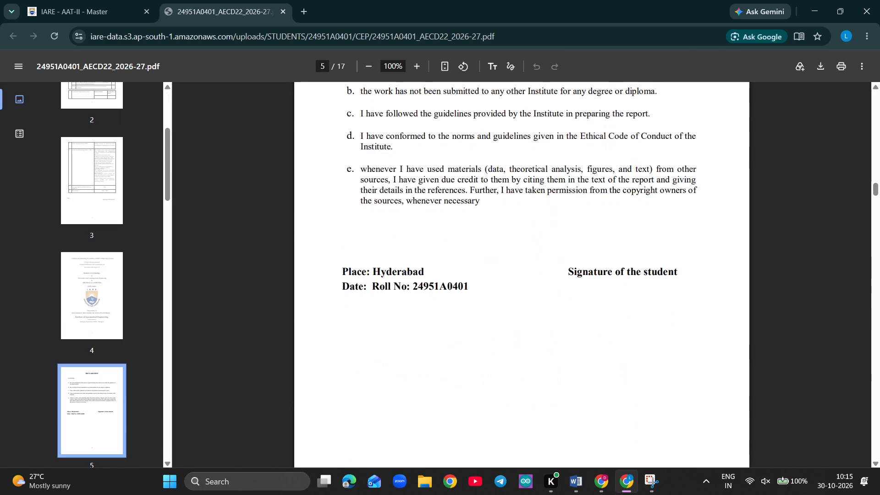
{"action": "scroll", "coordinate": [538, 235], "scroll_direction": "down", "scroll_amount": 20}
{"action": "scroll", "coordinate": [538, 235], "scroll_direction": "down", "scroll_amount": 13}
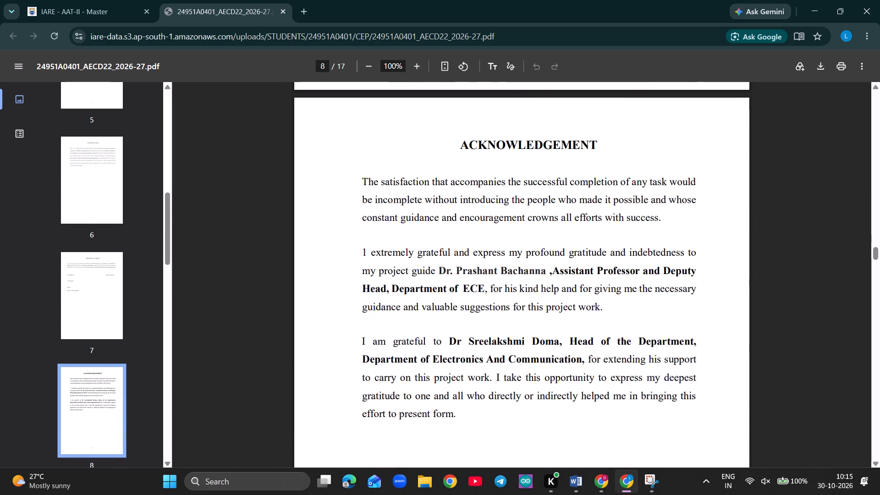
{"action": "scroll", "coordinate": [538, 235], "scroll_direction": "down", "scroll_amount": 11}
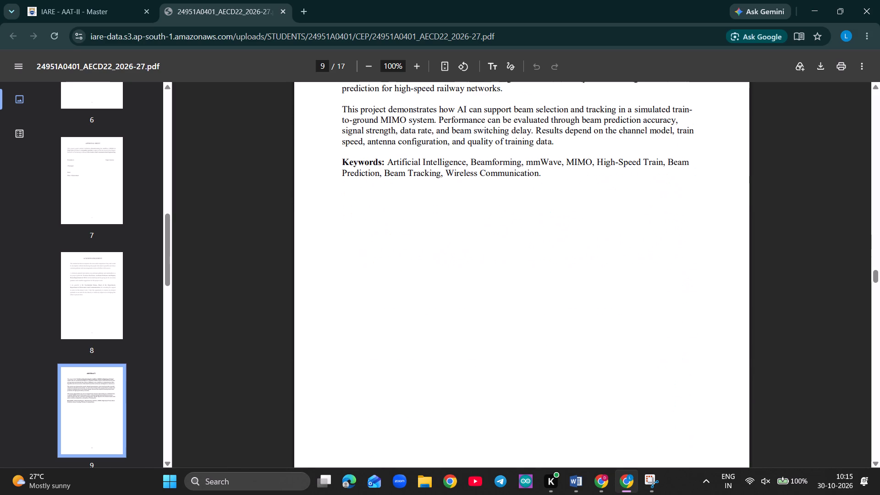
{"action": "scroll", "coordinate": [538, 235], "scroll_direction": "up", "scroll_amount": 4}
{"action": "key", "text": "ctrl+w"}
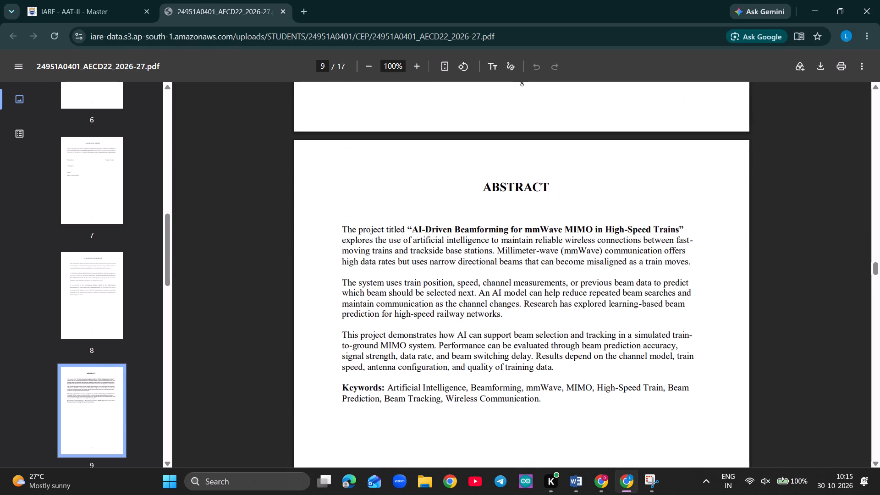
Check the presentation video of the student at S.No 1 and set that student's Complex Engineering Problem mark to 5.
{"action": "left_click", "coordinate": [702, 319]}
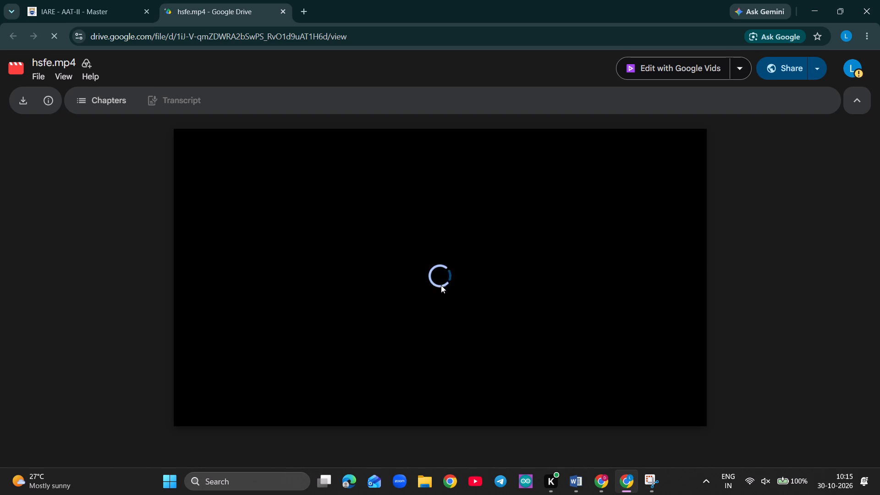
{"action": "left_click", "coordinate": [491, 276]}
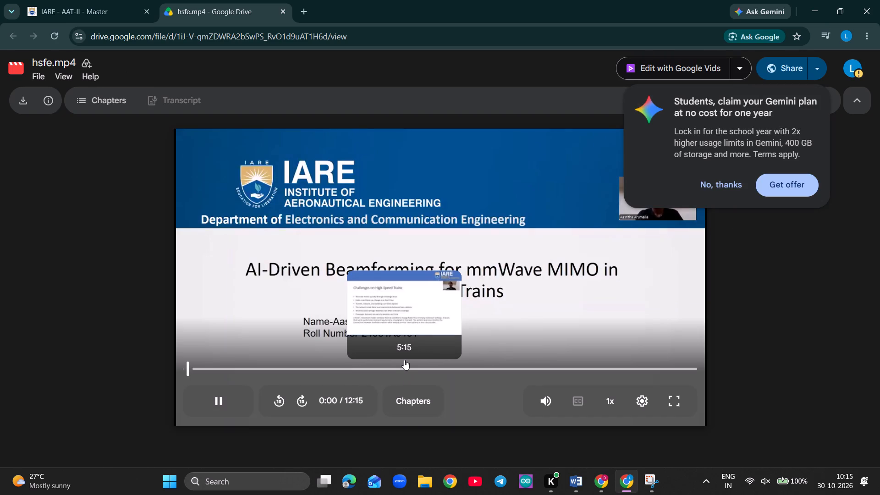
{"action": "key", "text": "ctrl+w"}
{"action": "left_click_drag", "start_coordinate": [770, 322], "coordinate": [753, 325]}
{"action": "key", "text": "5"}
{"action": "left_click", "coordinate": [793, 365]}
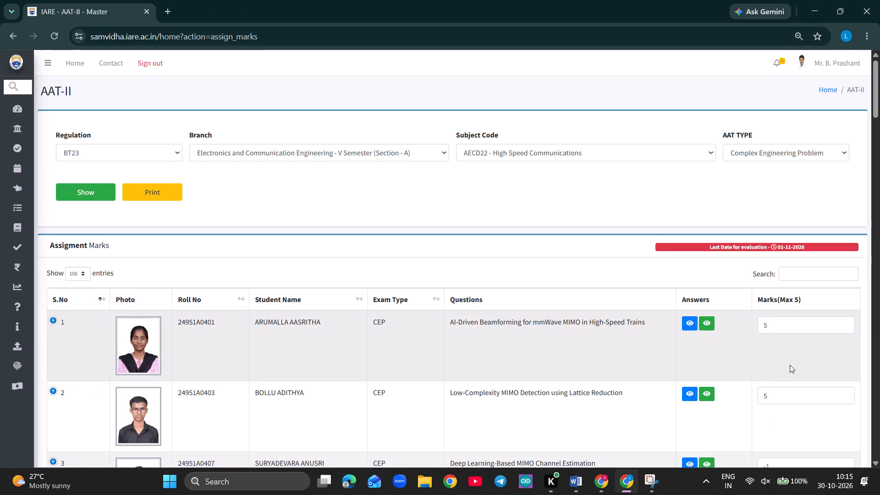
Open the uploaded answer PDF of the student at S.No 3, examine its self-assessment form pages, and close it.
{"action": "scroll", "coordinate": [788, 365], "scroll_direction": "down", "scroll_amount": 5}
{"action": "left_click", "coordinate": [685, 181]}
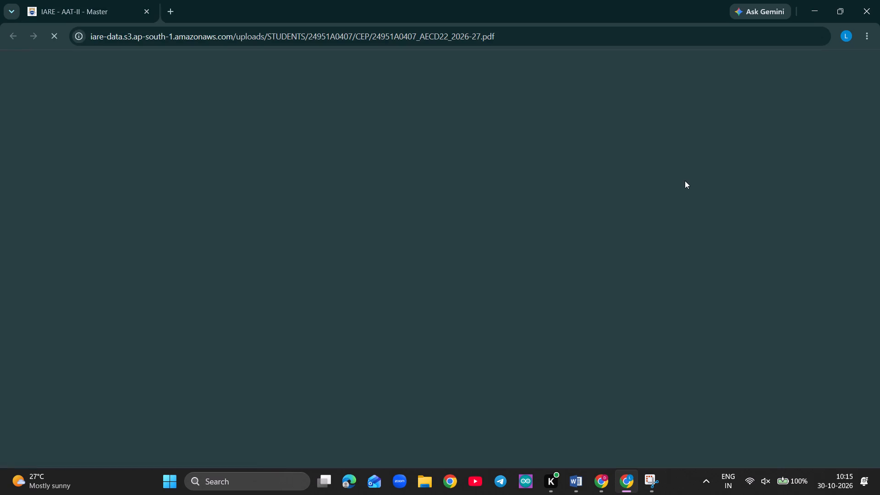
{"action": "scroll", "coordinate": [680, 252], "scroll_direction": "down", "scroll_amount": 2}
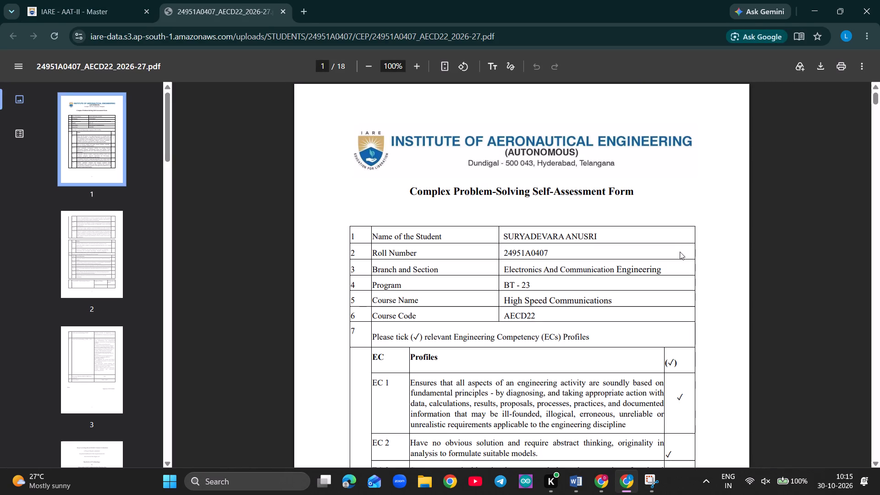
{"action": "scroll", "coordinate": [680, 252], "scroll_direction": "down", "scroll_amount": 15}
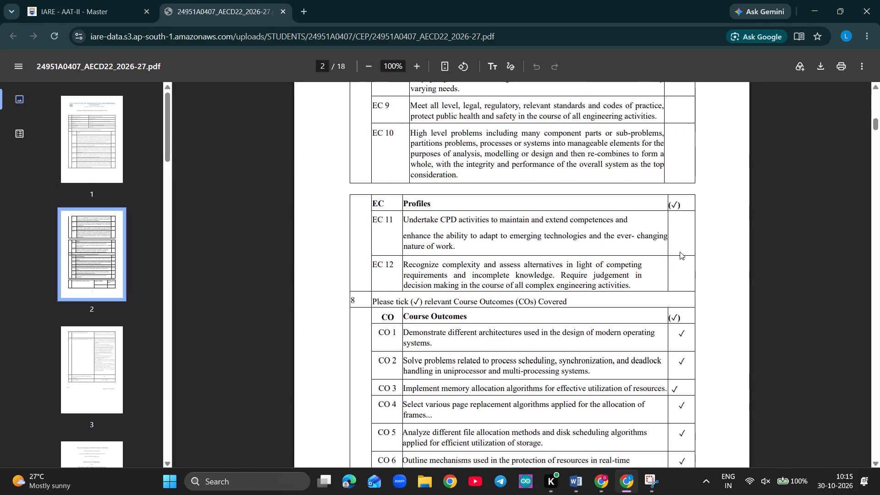
{"action": "key", "text": "ctrl+w"}
Check the video link of the student at S.No 3 and set that student's Complex Engineering Problem mark to 5.
{"action": "left_click", "coordinate": [704, 179]}
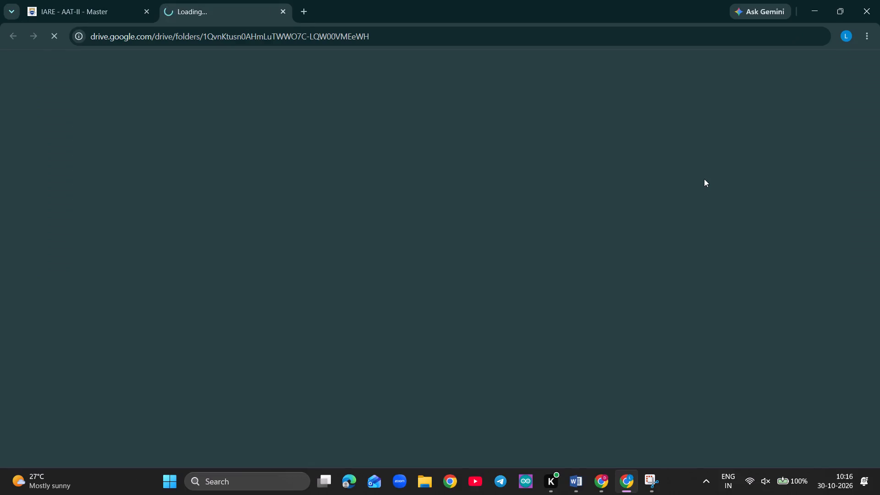
{"action": "key", "text": "ctrl+w"}
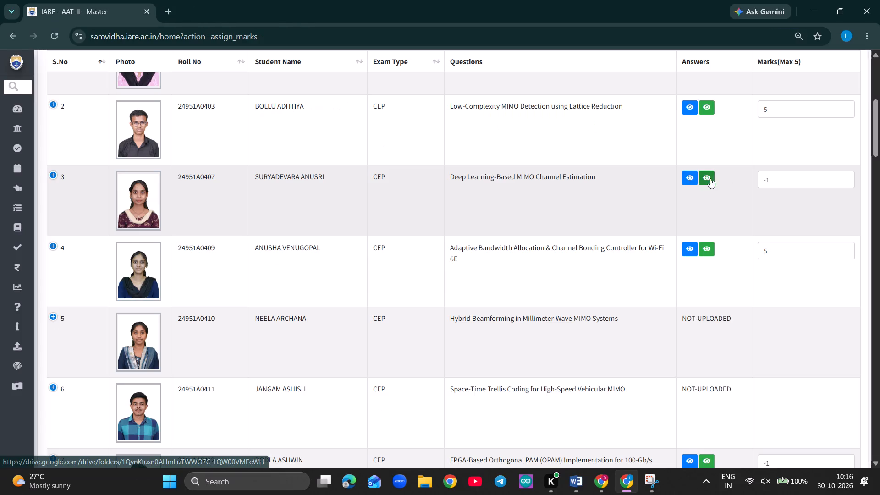
{"action": "left_click_drag", "start_coordinate": [773, 178], "coordinate": [728, 183]}
{"action": "key", "text": "5"}
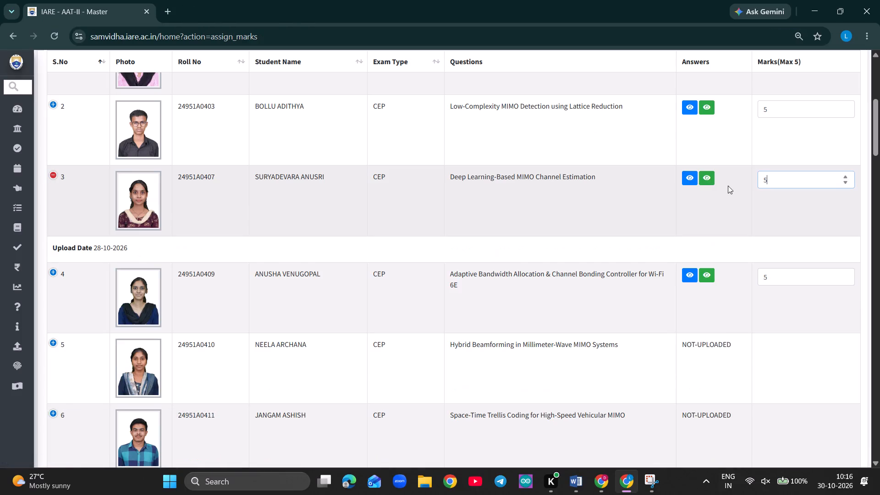
{"action": "left_click", "coordinate": [748, 339]}
Open the uploaded answer PDF of the student at S.No 7, examine its self-assessment form and title page, and close it.
{"action": "scroll", "coordinate": [748, 339], "scroll_direction": "down", "scroll_amount": 4}
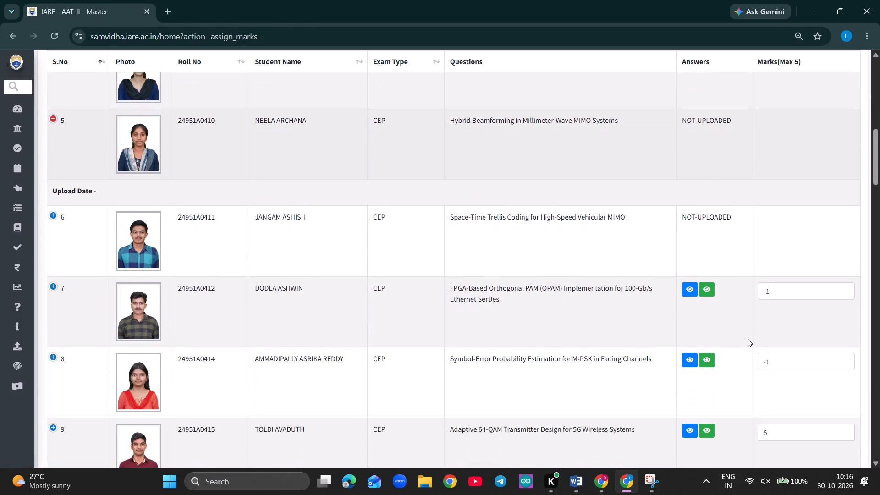
{"action": "scroll", "coordinate": [748, 339], "scroll_direction": "down", "scroll_amount": 2}
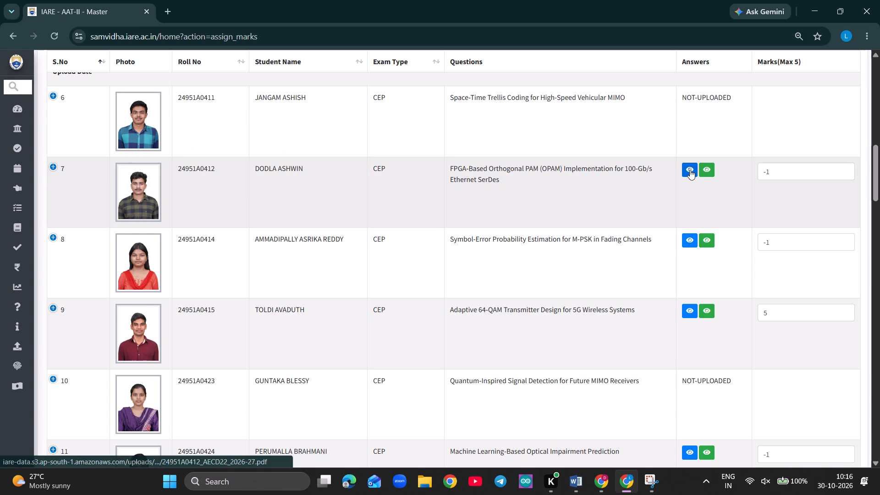
{"action": "left_click", "coordinate": [690, 170]}
{"action": "scroll", "coordinate": [677, 275], "scroll_direction": "down", "scroll_amount": 5}
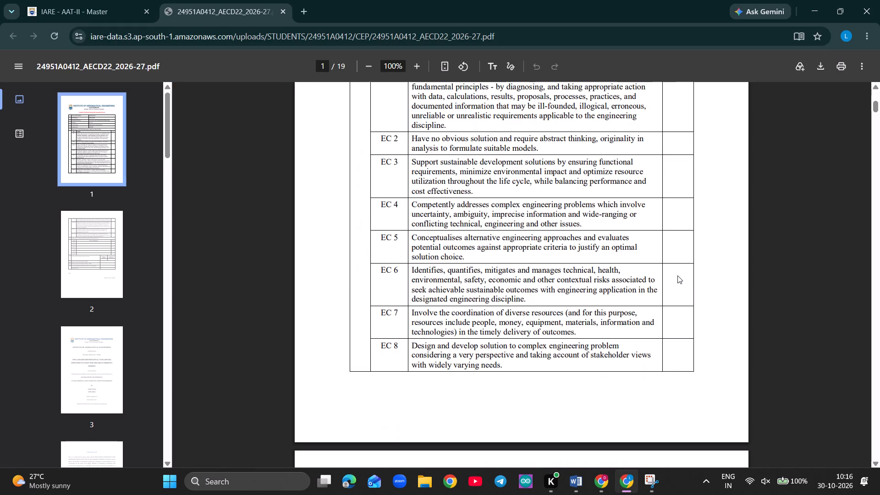
{"action": "scroll", "coordinate": [677, 275], "scroll_direction": "up", "scroll_amount": 7}
{"action": "scroll", "coordinate": [677, 275], "scroll_direction": "down", "scroll_amount": 12}
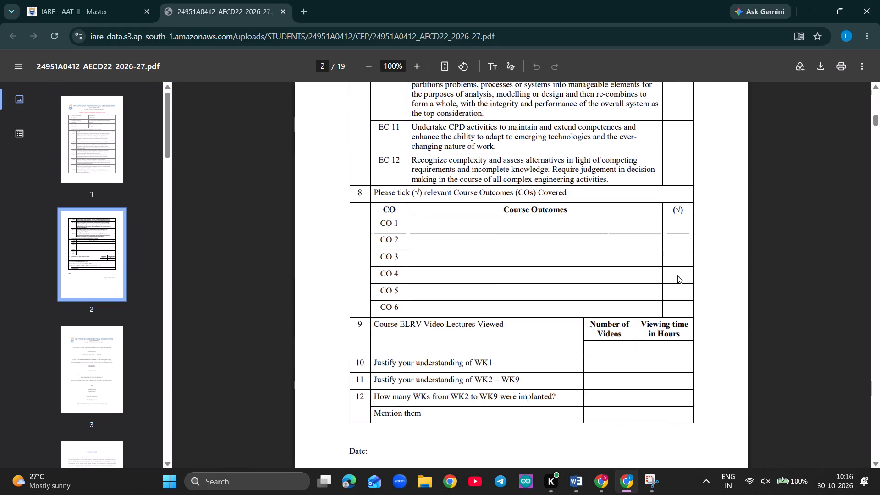
{"action": "scroll", "coordinate": [677, 275], "scroll_direction": "down", "scroll_amount": 15}
{"action": "scroll", "coordinate": [677, 275], "scroll_direction": "up", "scroll_amount": 5}
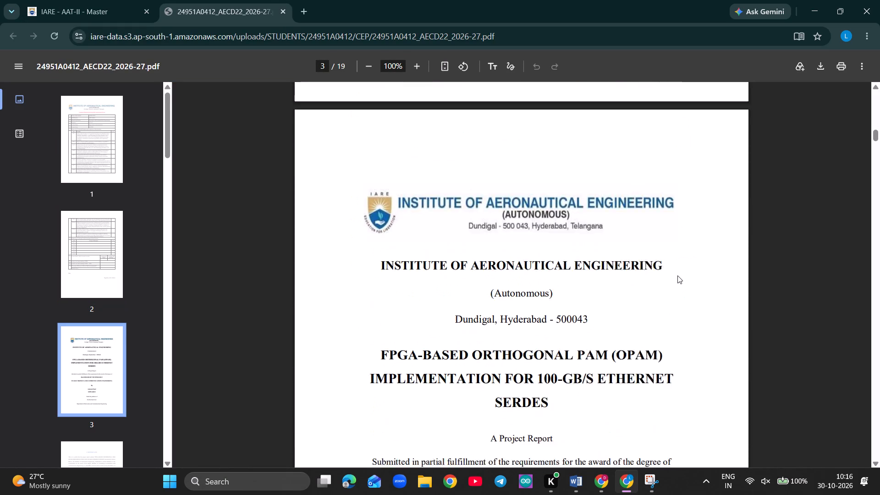
{"action": "scroll", "coordinate": [677, 275], "scroll_direction": "down", "scroll_amount": 3}
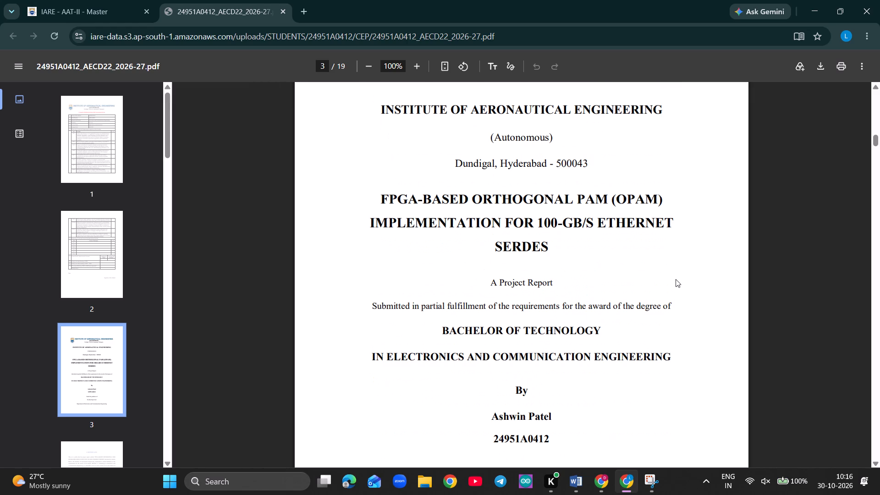
{"action": "key", "text": "ctrl+w"}
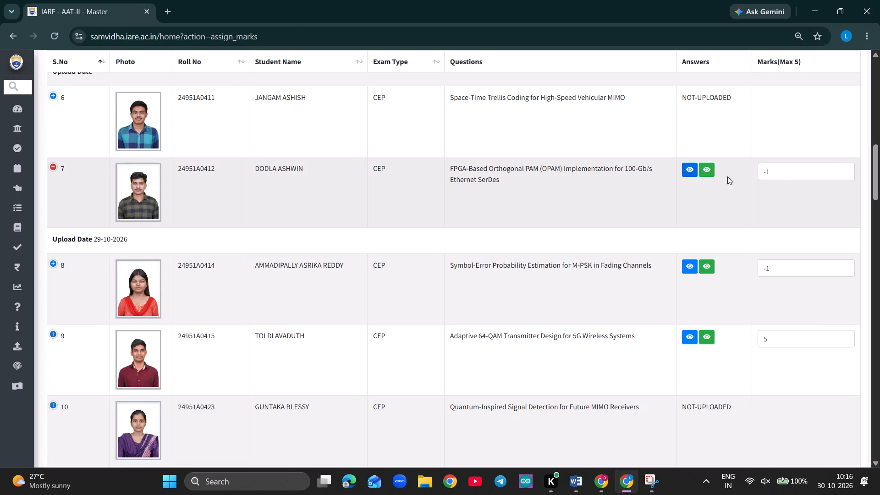
Check the presentation video of the student at S.No 7 and set that student's Complex Engineering Problem mark to 5.
{"action": "left_click", "coordinate": [706, 170]}
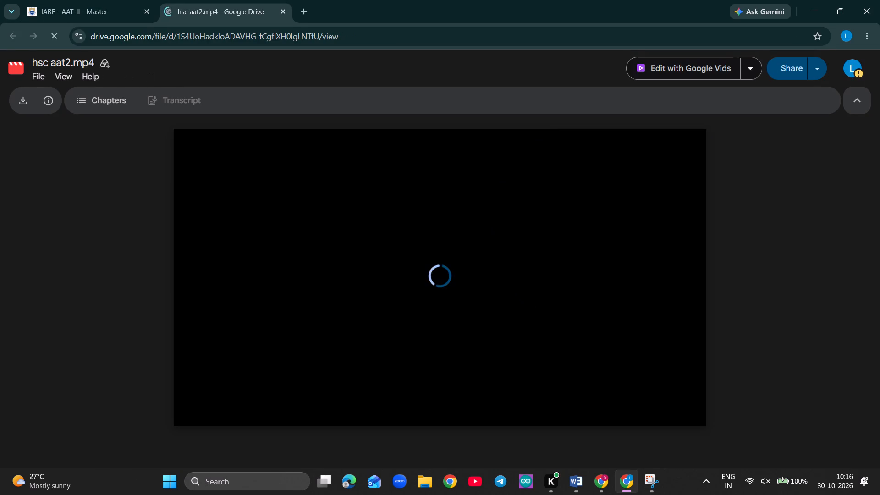
{"action": "left_click", "coordinate": [432, 277]}
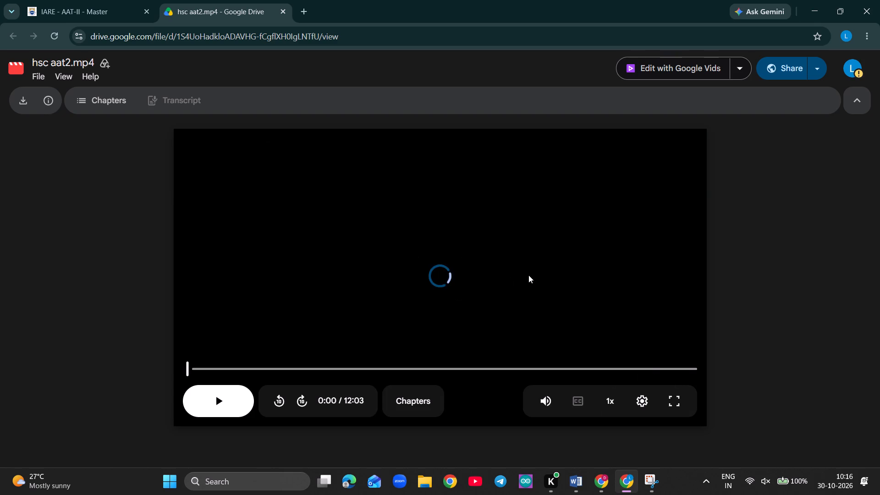
{"action": "key", "text": "ctrl+w"}
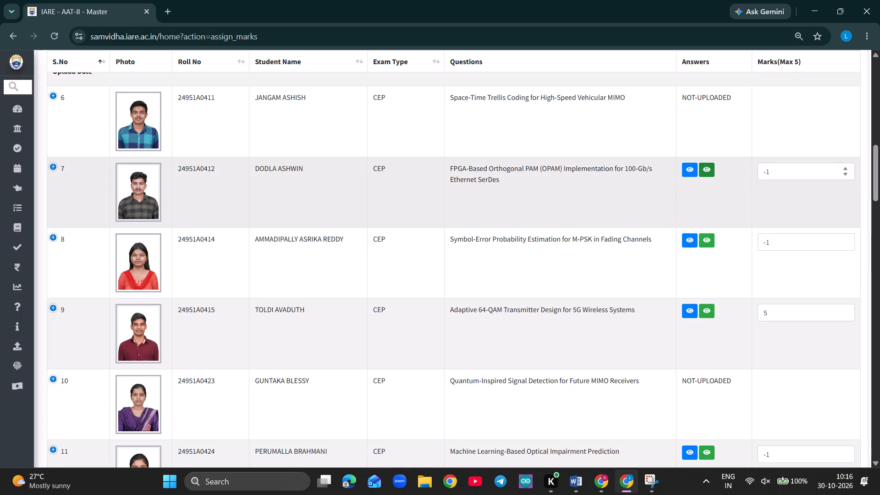
{"action": "left_click_drag", "start_coordinate": [787, 176], "coordinate": [683, 176]}
{"action": "key", "text": "5"}
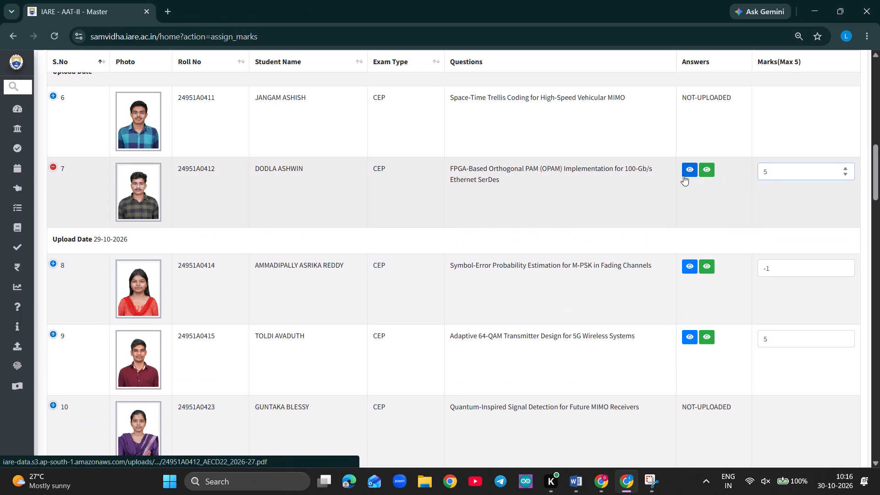
{"action": "key", "text": "Up"}
{"action": "key", "text": "Down"}
{"action": "left_click", "coordinate": [688, 209]}
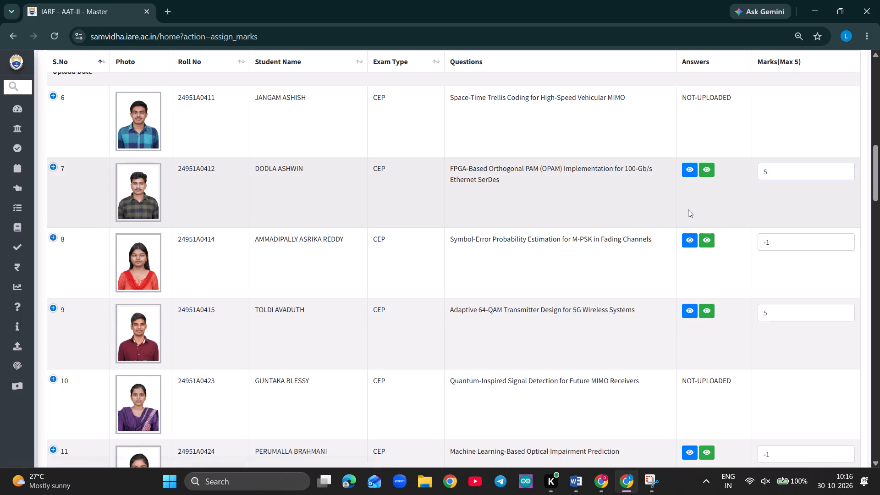
Check the answer PDF and presentation video of the student at S.No 8 and set that student's mark to 5.
{"action": "left_click", "coordinate": [692, 243]}
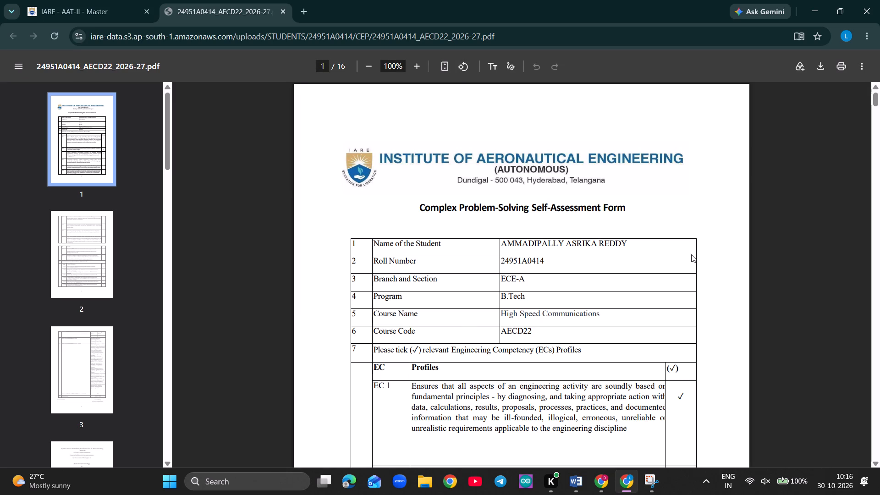
{"action": "key", "text": "ctrl+w"}
{"action": "left_click", "coordinate": [715, 236]}
{"action": "left_click", "coordinate": [705, 242]}
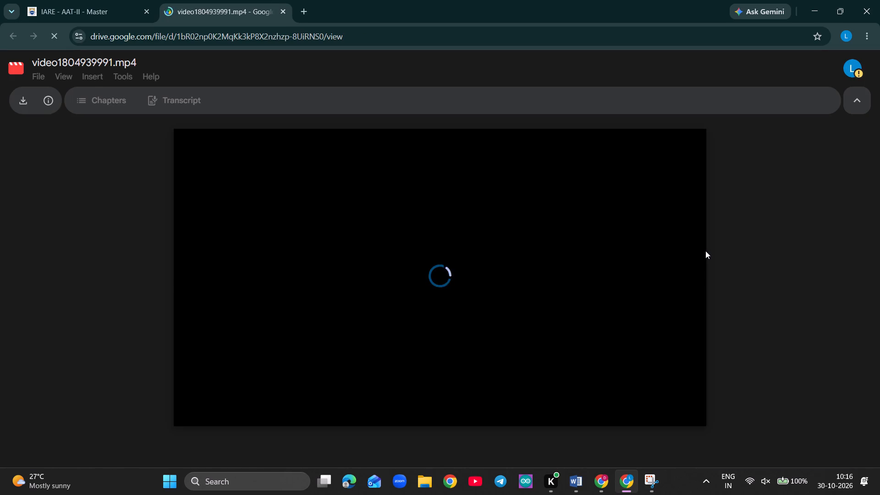
{"action": "left_click", "coordinate": [661, 272]}
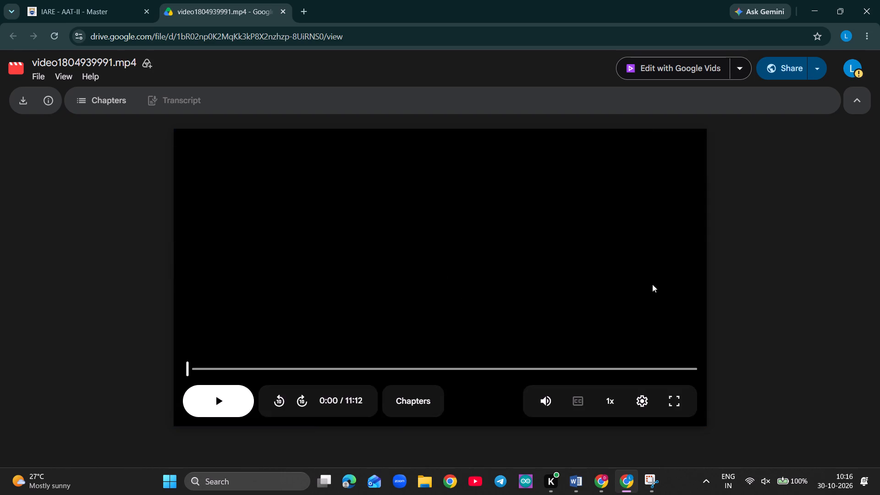
{"action": "key", "text": "ctrl+w"}
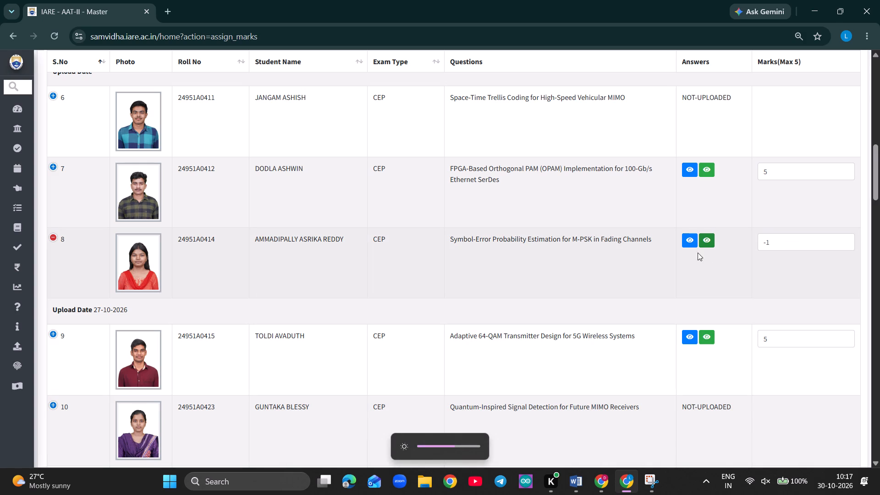
{"action": "left_click", "coordinate": [703, 243]}
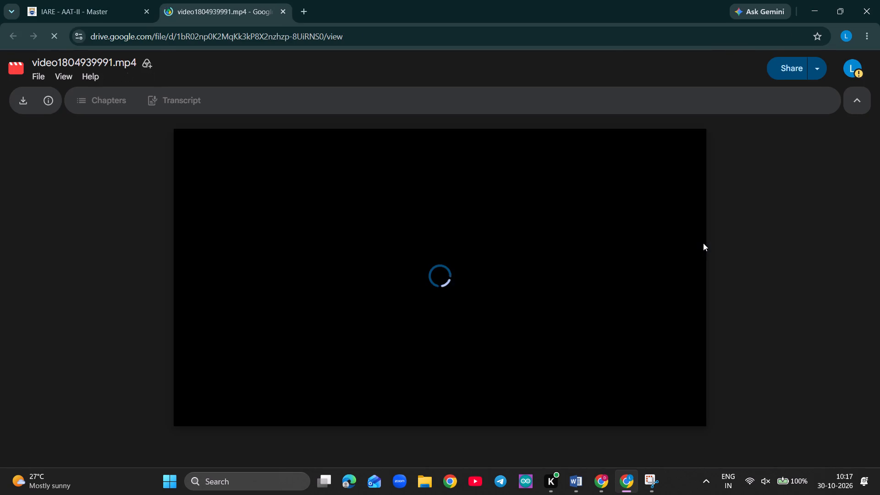
{"action": "key", "text": "ctrl+w"}
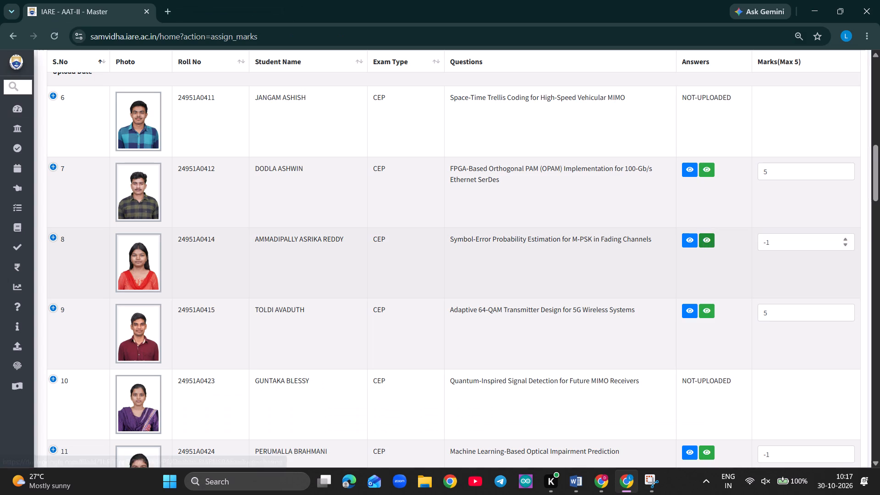
{"action": "left_click_drag", "start_coordinate": [791, 247], "coordinate": [650, 257]}
{"action": "key", "text": "5"}
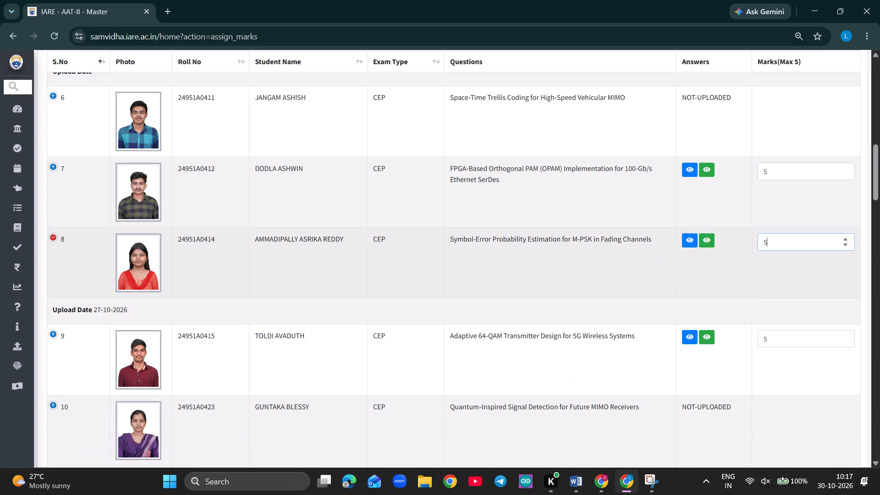
{"action": "left_click", "coordinate": [637, 269]}
Open the uploaded answer PDF of the student at S.No 11, page through the report to its references, and close it.
{"action": "scroll", "coordinate": [637, 269], "scroll_direction": "down", "scroll_amount": 2}
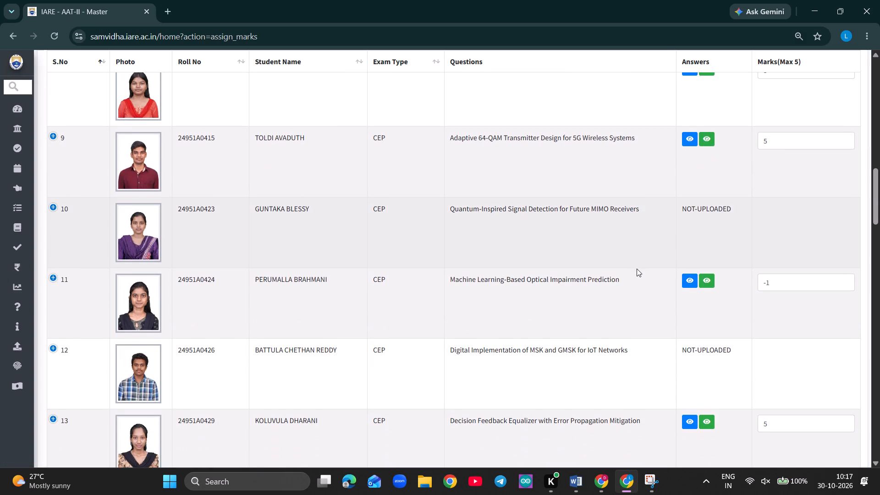
{"action": "left_click", "coordinate": [689, 281]}
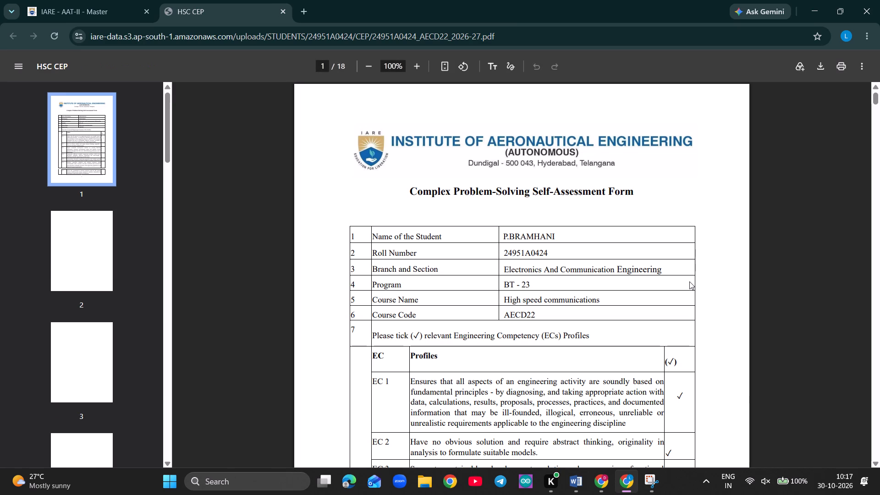
{"action": "key", "text": "Right"}
{"action": "key", "text": "Right"}
{"action": "key", "text": "Right"}
{"action": "key", "text": "Right"}
{"action": "key", "text": "Right"}
{"action": "key", "text": "Left"}
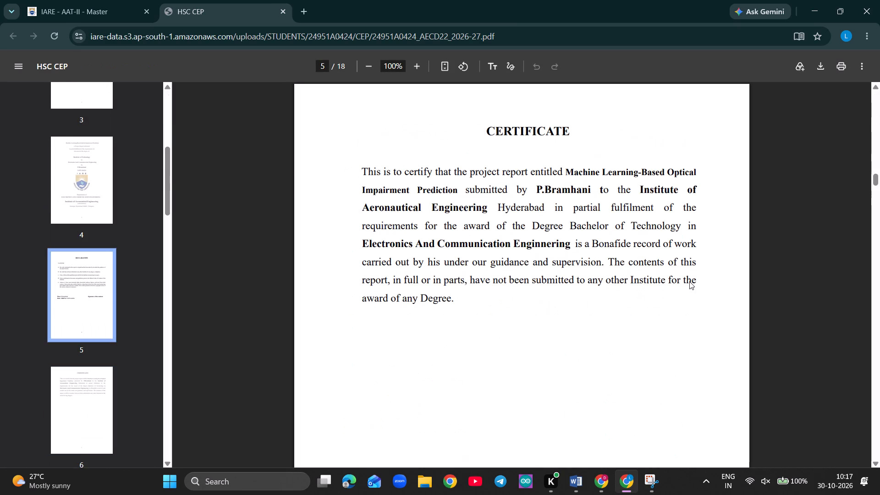
{"action": "key", "text": "Right"}
{"action": "key", "text": "Right"}
{"action": "key", "text": "Right"}
{"action": "key", "text": "Right"}
{"action": "key", "text": "Right"}
{"action": "key", "text": "Right"}
{"action": "key", "text": "Right"}
{"action": "key", "text": "Right"}
{"action": "key", "text": "Right"}
{"action": "key", "text": "Right"}
{"action": "key", "text": "Right"}
{"action": "key", "text": "Right"}
{"action": "key", "text": "Right"}
{"action": "key", "text": "Right"}
{"action": "key", "text": "Right"}
{"action": "key", "text": "Right"}
{"action": "key", "text": "Right"}
{"action": "key", "text": "Right"}
{"action": "key", "text": "Right"}
{"action": "key", "text": "Right"}
{"action": "key", "text": "Left"}
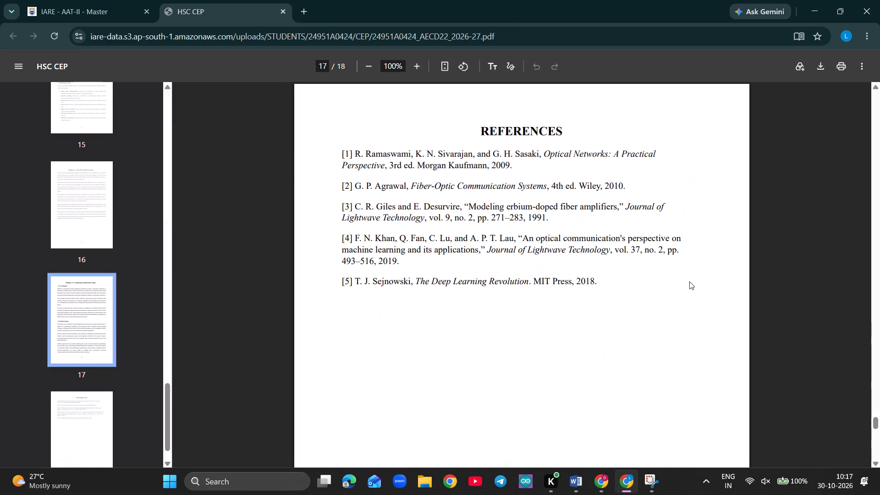
{"action": "key", "text": "ctrl+w"}
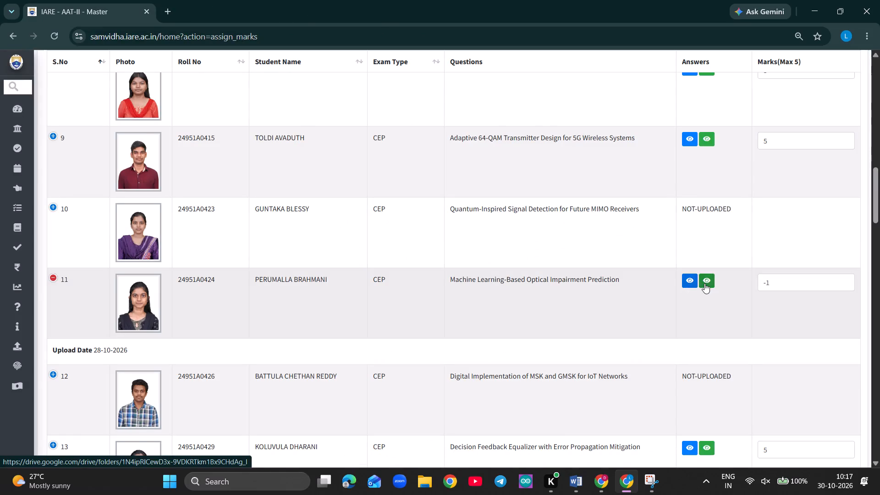
Check the video link of the student at S.No 11 and set that student's Complex Engineering Problem mark to 5.
{"action": "left_click", "coordinate": [704, 283]}
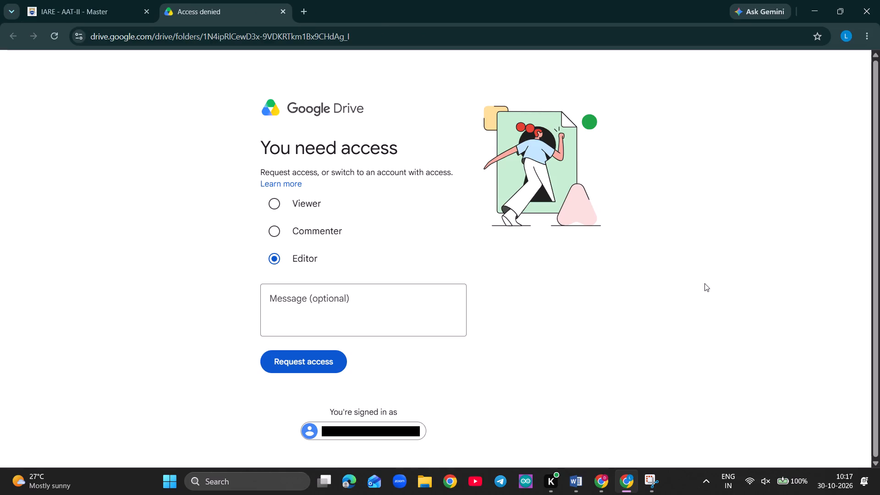
{"action": "key", "text": "ctrl+w"}
{"action": "left_click_drag", "start_coordinate": [778, 281], "coordinate": [717, 296]}
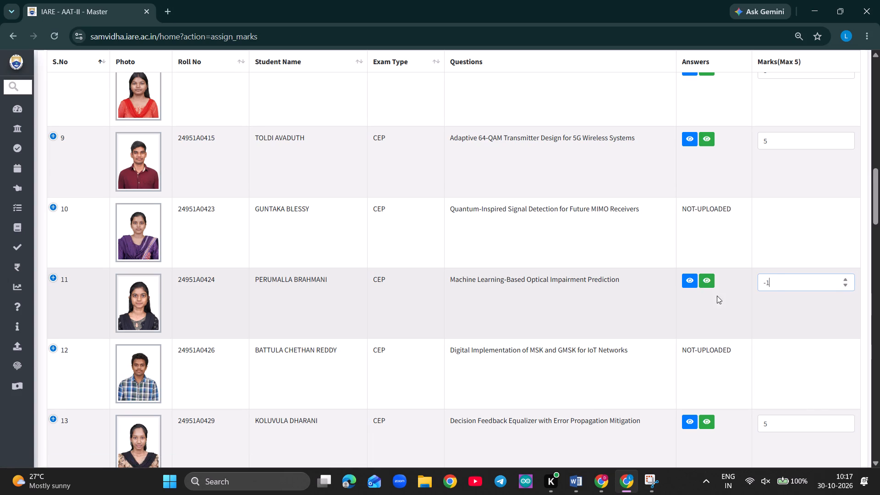
{"action": "left_click_drag", "start_coordinate": [717, 296], "coordinate": [706, 297]}
{"action": "key", "text": "Up"}
{"action": "key", "text": "Up"}
{"action": "key", "text": "Up"}
{"action": "key", "text": "Up"}
{"action": "key", "text": "Up"}
{"action": "key", "text": "Up"}
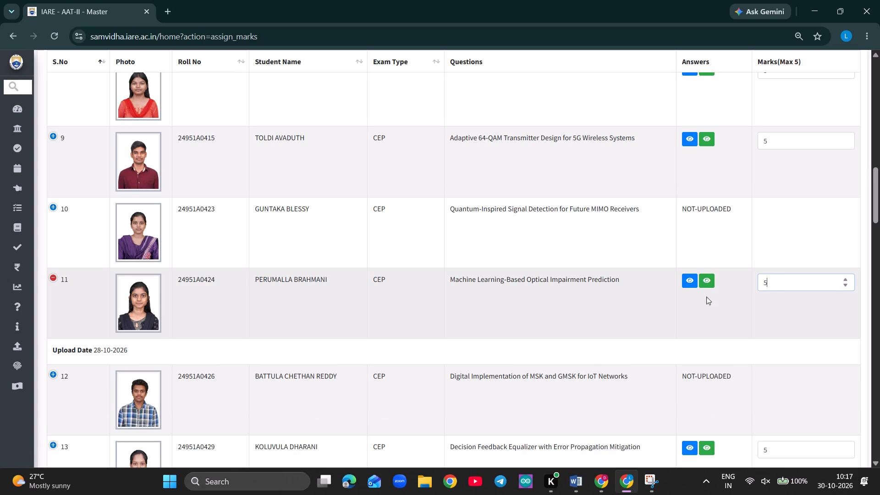
{"action": "left_click", "coordinate": [722, 333]}
Open the uploaded answer PDF of the student at S.No 17, examine its title page and chapters, and close it.
{"action": "scroll", "coordinate": [722, 333], "scroll_direction": "down", "scroll_amount": 2}
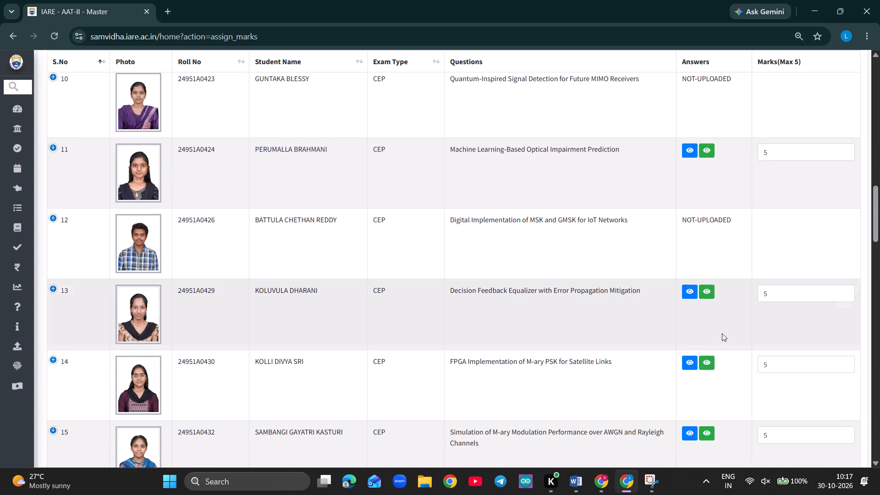
{"action": "scroll", "coordinate": [722, 333], "scroll_direction": "down", "scroll_amount": 3}
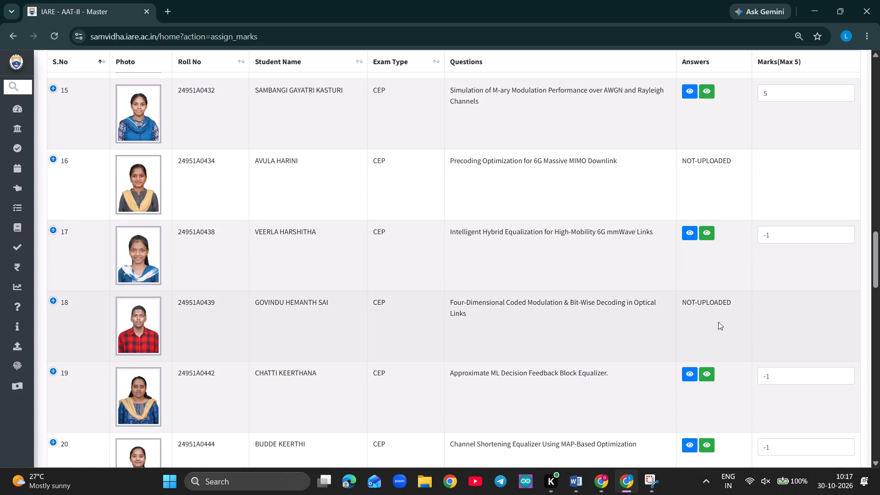
{"action": "left_click", "coordinate": [688, 234]}
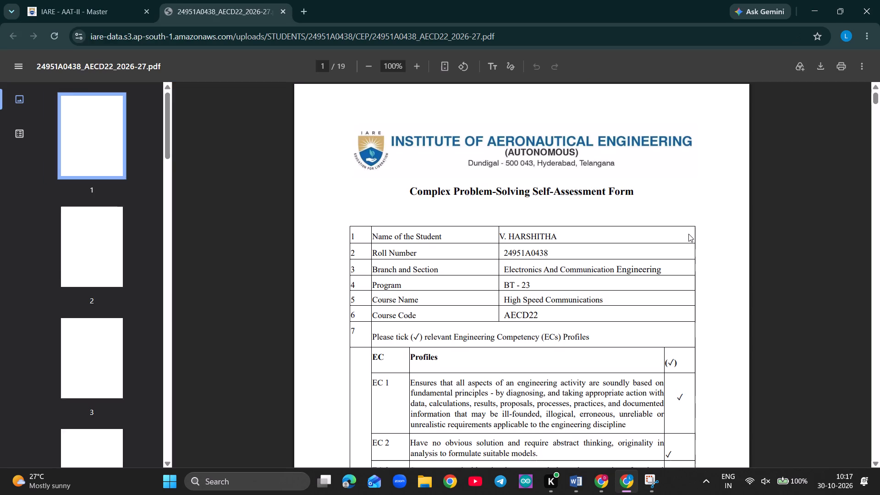
{"action": "key", "text": "Right"}
{"action": "key", "text": "Right"}
{"action": "key", "text": "Right"}
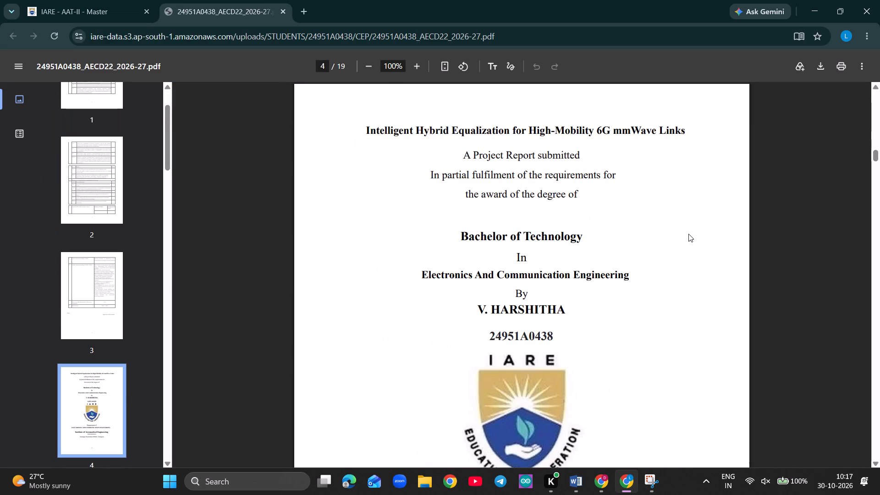
{"action": "key", "text": "Right"}
{"action": "key", "text": "Right"}
{"action": "key", "text": "Right"}
{"action": "key", "text": "Right"}
{"action": "key", "text": "Right"}
{"action": "key", "text": "Right"}
{"action": "key", "text": "Right"}
{"action": "key", "text": "Right"}
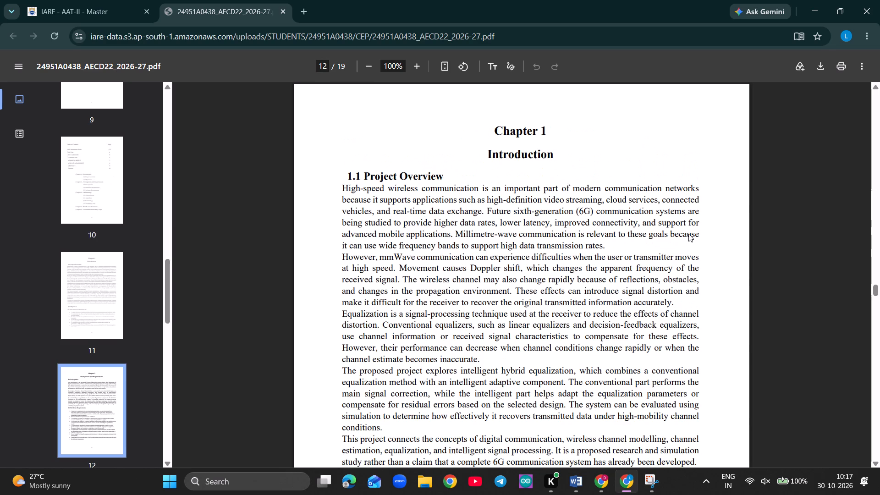
{"action": "key", "text": "Right"}
{"action": "key", "text": "Right"}
{"action": "key", "text": "Right"}
{"action": "key", "text": "Right"}
{"action": "key", "text": "Right"}
{"action": "key", "text": "ctrl+w"}
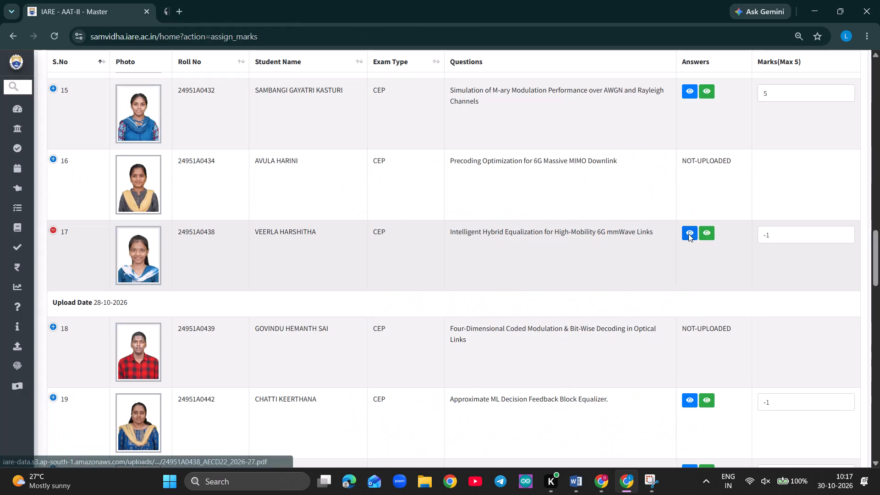
Play the presentation video of the student at S.No 17 briefly and set that student's Complex Engineering Problem mark to 5.
{"action": "left_click", "coordinate": [706, 231]}
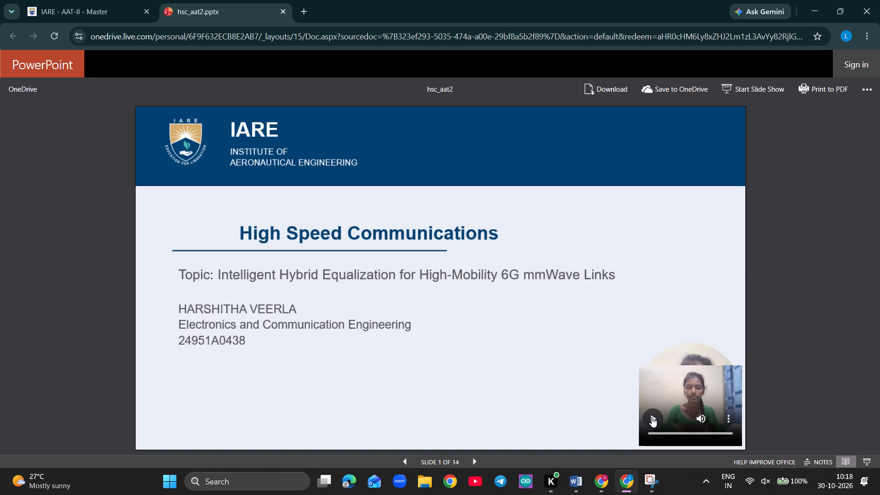
{"action": "left_click", "coordinate": [652, 417]}
{"action": "left_click", "coordinate": [652, 417]}
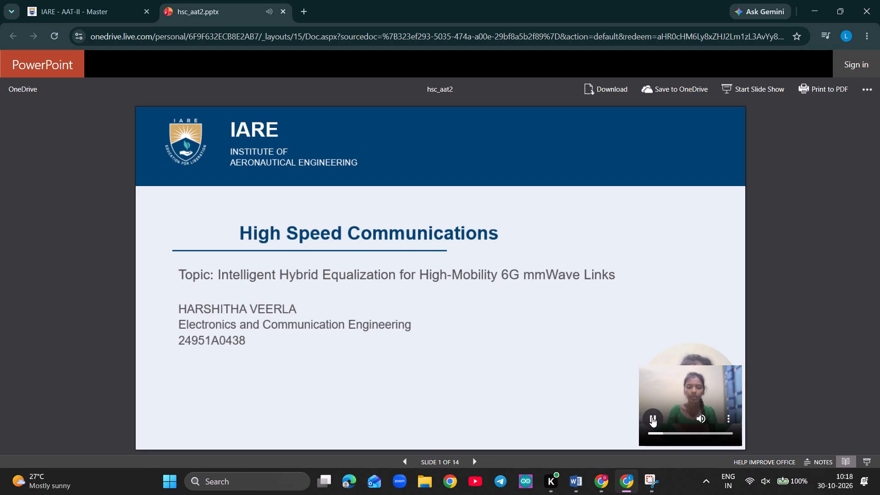
{"action": "key", "text": "ctrl+w"}
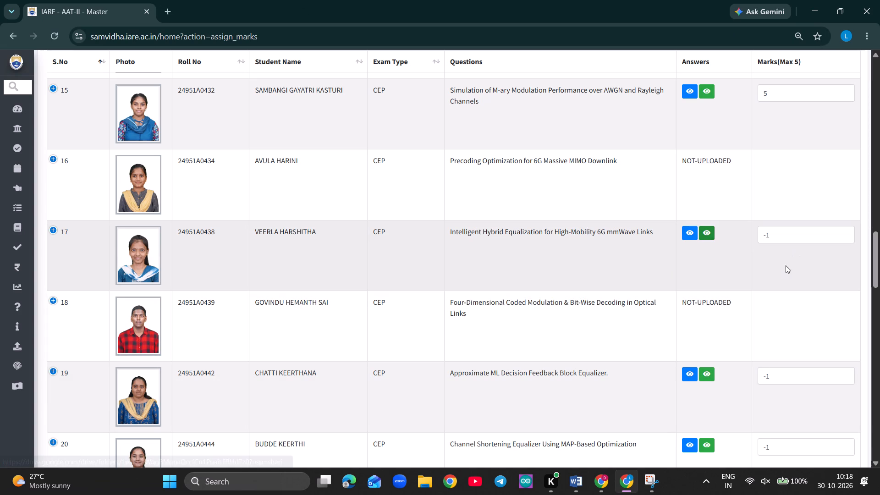
{"action": "left_click_drag", "start_coordinate": [782, 242], "coordinate": [704, 238]}
{"action": "key", "text": "5"}
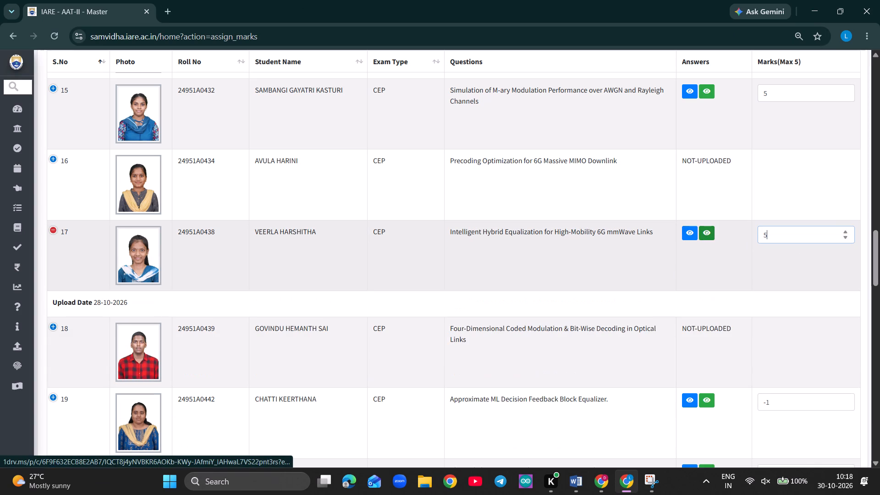
Open the uploaded answer PDF of the student at S.No 19, page through the report to its references, and close it.
{"action": "left_click", "coordinate": [695, 399]}
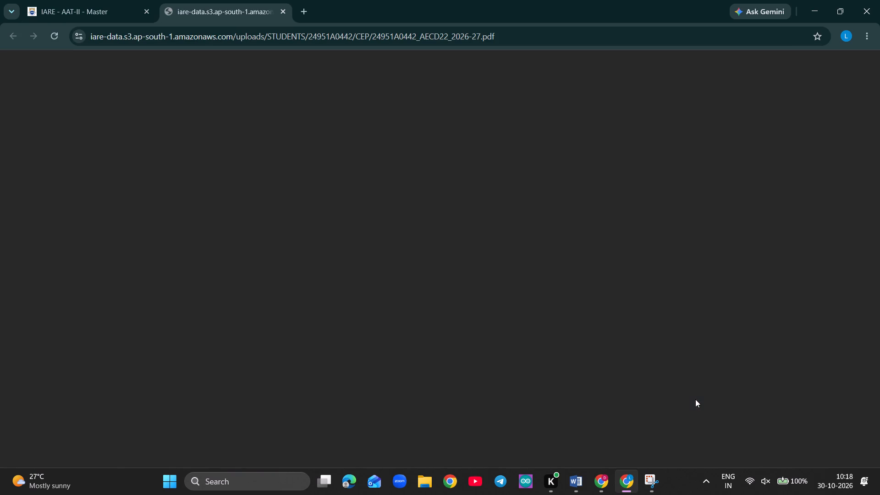
{"action": "key", "text": "Right"}
{"action": "key", "text": "Right"}
{"action": "key", "text": "Right"}
{"action": "key", "text": "Right"}
{"action": "key", "text": "Right"}
{"action": "key", "text": "Right"}
{"action": "key", "text": "Right"}
{"action": "key", "text": "Right"}
{"action": "key", "text": "Right"}
{"action": "key", "text": "Right"}
{"action": "key", "text": "Right"}
{"action": "key", "text": "Right"}
{"action": "key", "text": "Right"}
{"action": "key", "text": "Right"}
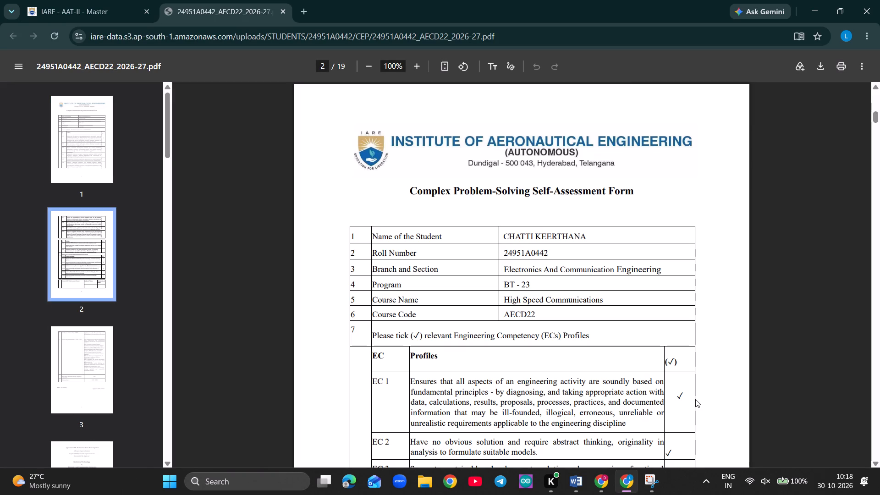
{"action": "key", "text": "Right"}
{"action": "key", "text": "Right"}
{"action": "key", "text": "Right"}
{"action": "key", "text": "Right"}
{"action": "key", "text": "Right"}
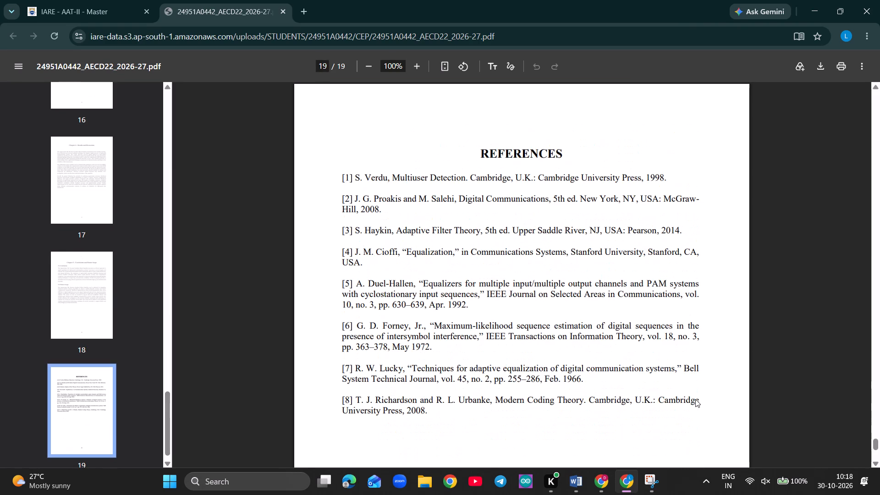
{"action": "key", "text": "Right"}
{"action": "key", "text": "Right"}
{"action": "key", "text": "ctrl+w"}
Check the video link of the student at S.No 19 and set that student's Complex Engineering Problem mark to 4.
{"action": "left_click", "coordinate": [702, 401]}
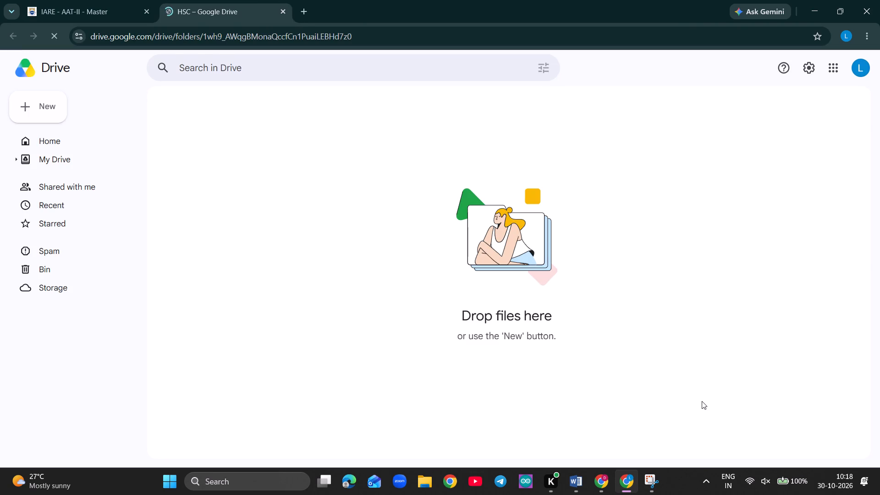
{"action": "scroll", "coordinate": [644, 280], "scroll_direction": "up", "scroll_amount": 2}
{"action": "key", "text": "ctrl+w"}
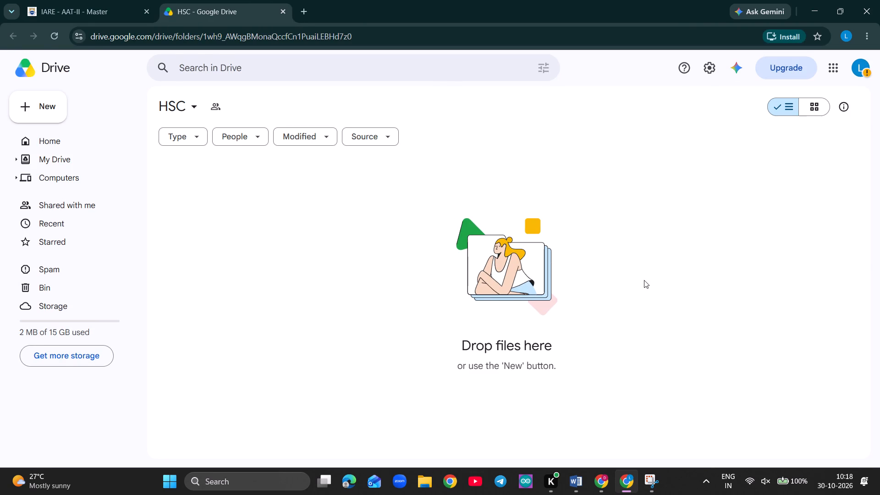
{"action": "left_click_drag", "start_coordinate": [783, 410], "coordinate": [704, 407]}
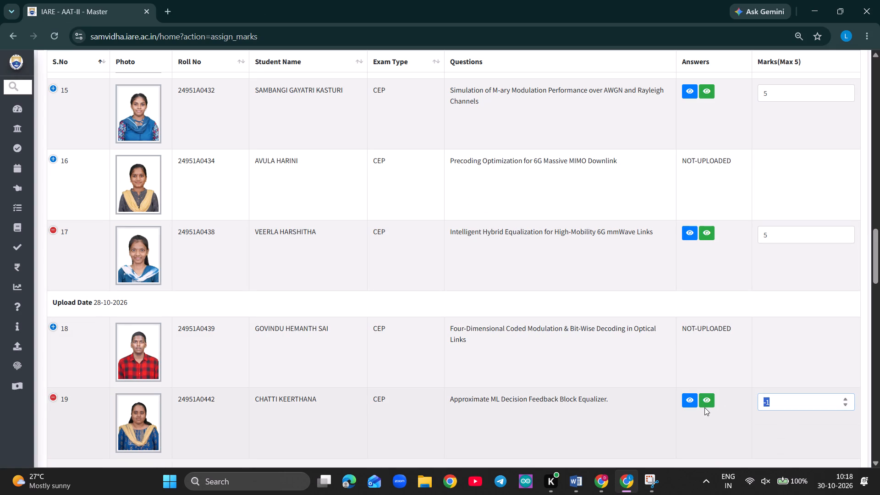
{"action": "key", "text": "4"}
{"action": "left_click", "coordinate": [704, 407]}
Check the answer PDF and presentation video of the student at S.No 20 and set that student's mark to 5.
{"action": "scroll", "coordinate": [704, 407], "scroll_direction": "down", "scroll_amount": 2}
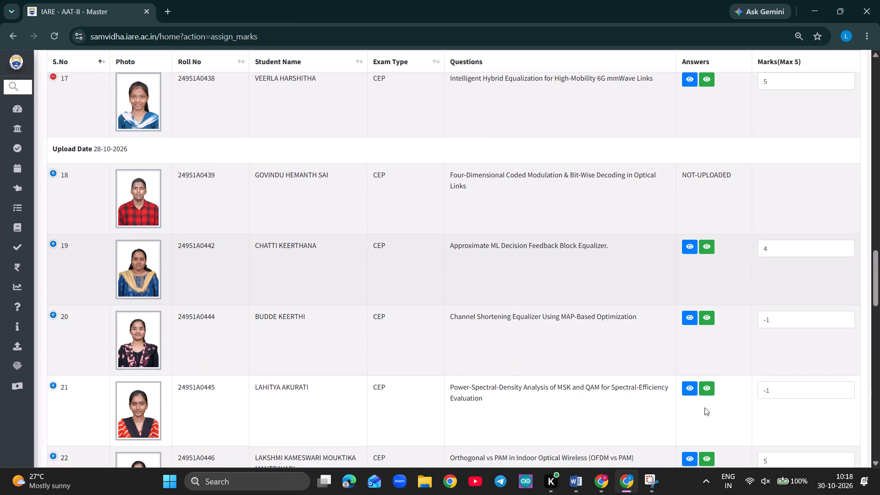
{"action": "left_click", "coordinate": [689, 313]}
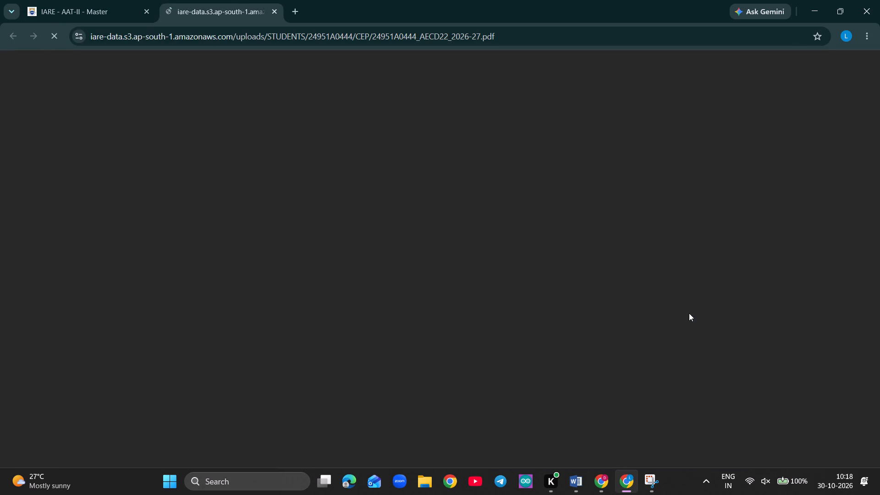
{"action": "key", "text": "ctrl+w"}
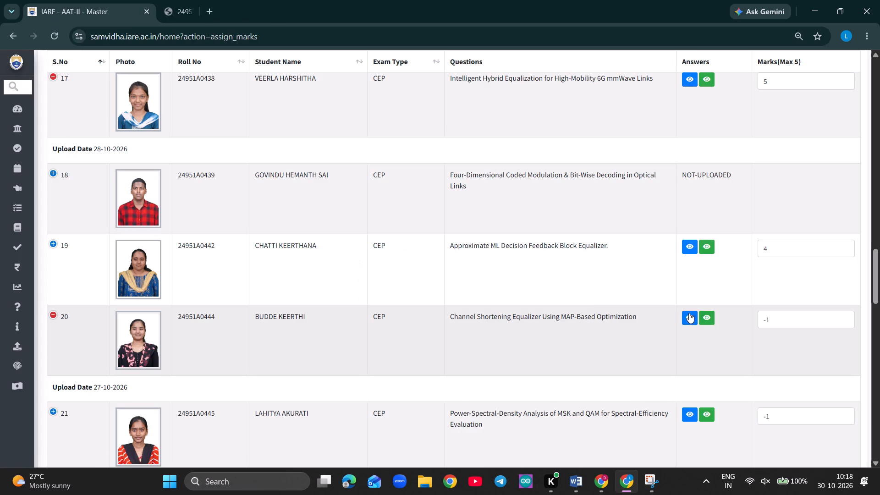
{"action": "left_click", "coordinate": [708, 323]}
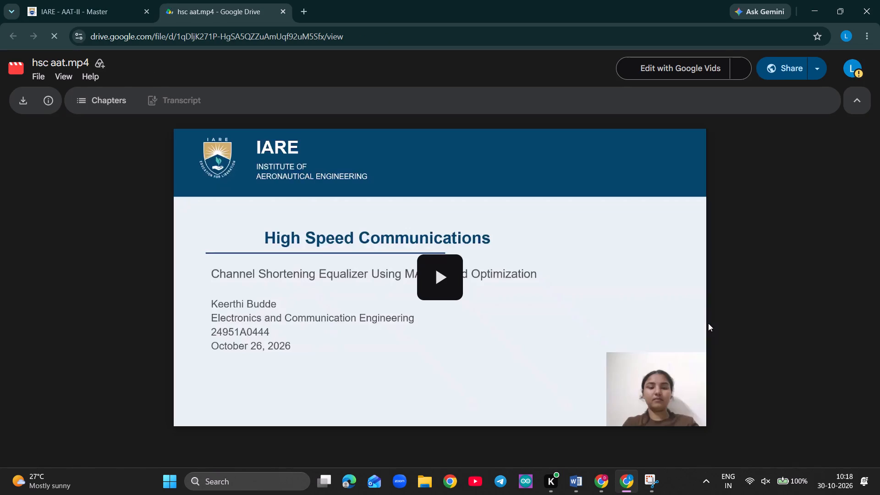
{"action": "key", "text": "ctrl+w"}
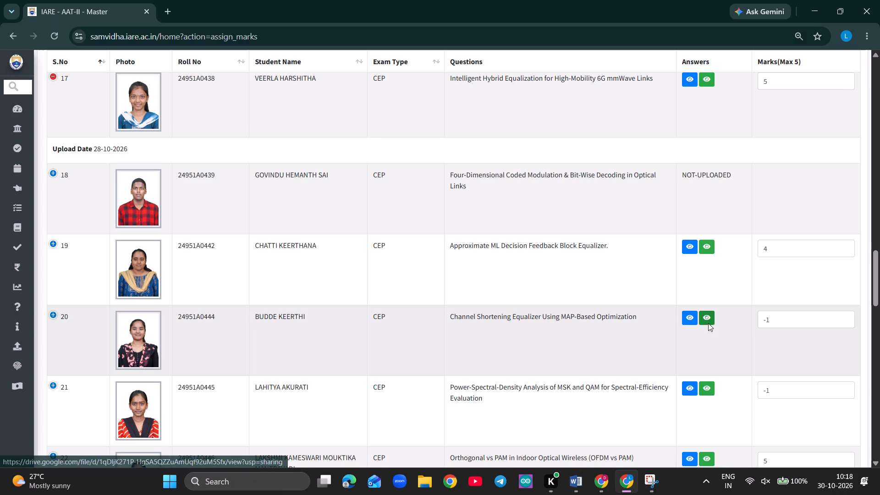
{"action": "left_click", "coordinate": [778, 319]}
{"action": "key", "text": "Up"}
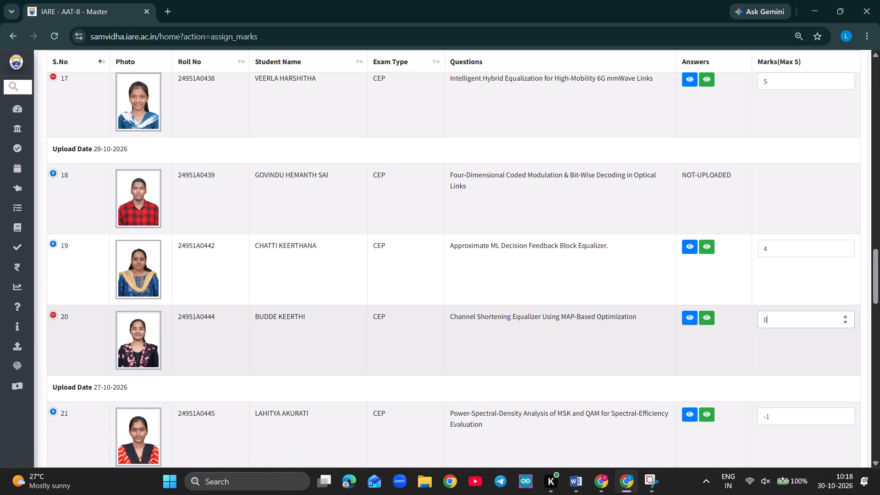
{"action": "key", "text": "Up"}
{"action": "key", "text": "Up"}
{"action": "key", "text": "Up"}
{"action": "key", "text": "Up"}
{"action": "key", "text": "Up"}
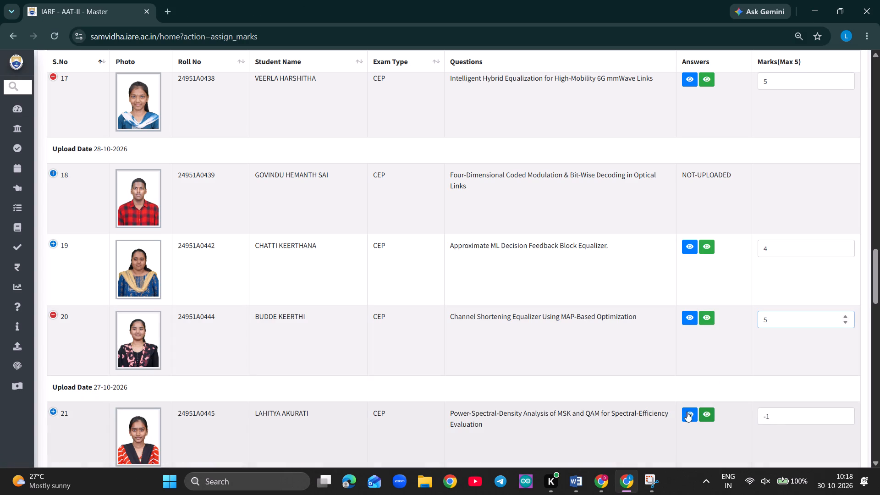
Open the uploaded answer PDF of the student at S.No 21, examine its self-assessment form and opening pages, and close it.
{"action": "left_click", "coordinate": [684, 412]}
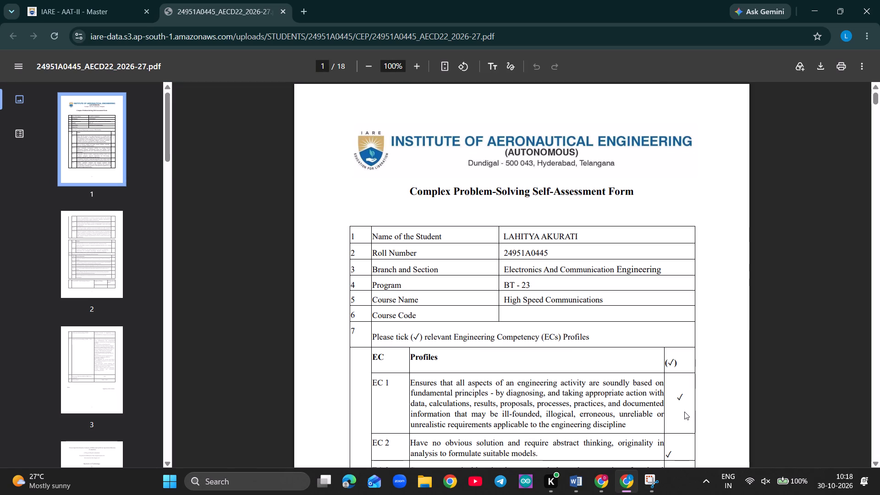
{"action": "key", "text": "Right"}
{"action": "key", "text": "Right"}
{"action": "key", "text": "Right"}
{"action": "key", "text": "Right"}
{"action": "key", "text": "Right"}
{"action": "key", "text": "Right"}
{"action": "key", "text": "Right"}
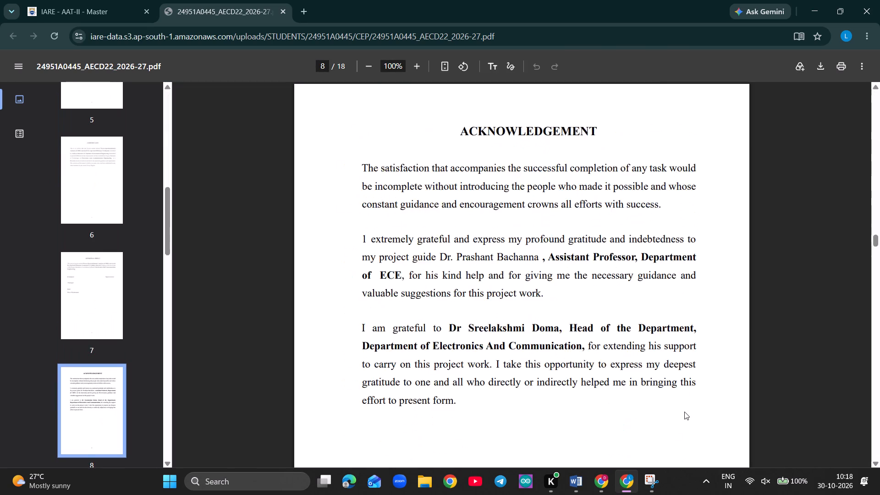
{"action": "key", "text": "Right"}
{"action": "key", "text": "ctrl+w"}
Check the video link of the student at S.No 21 and set that student's Complex Engineering Problem mark to 4.
{"action": "left_click", "coordinate": [706, 411]}
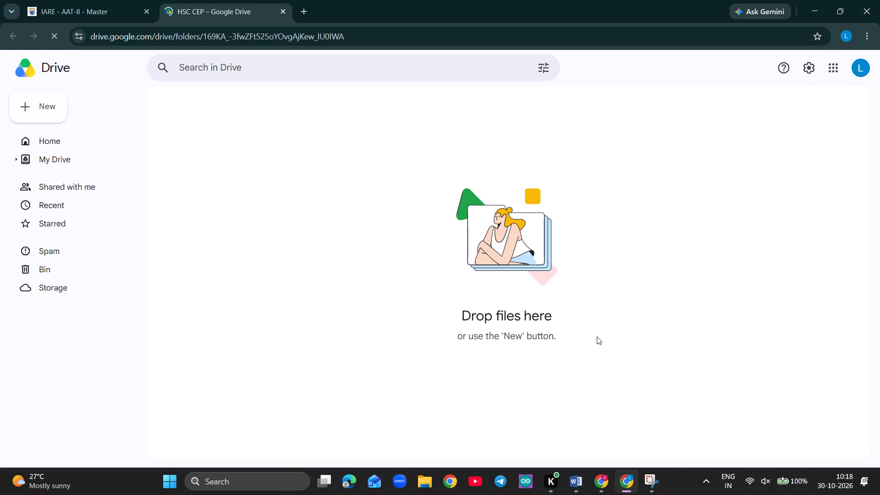
{"action": "key", "text": "ctrl+w"}
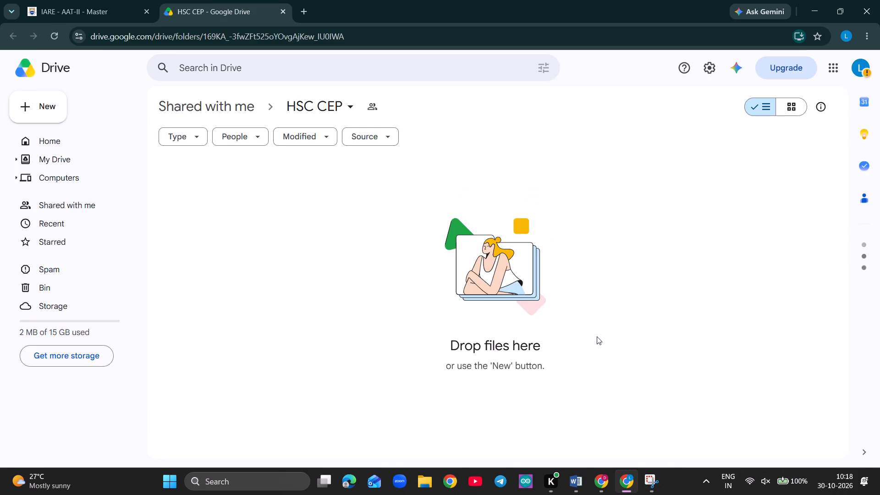
{"action": "left_click", "coordinate": [782, 418]}
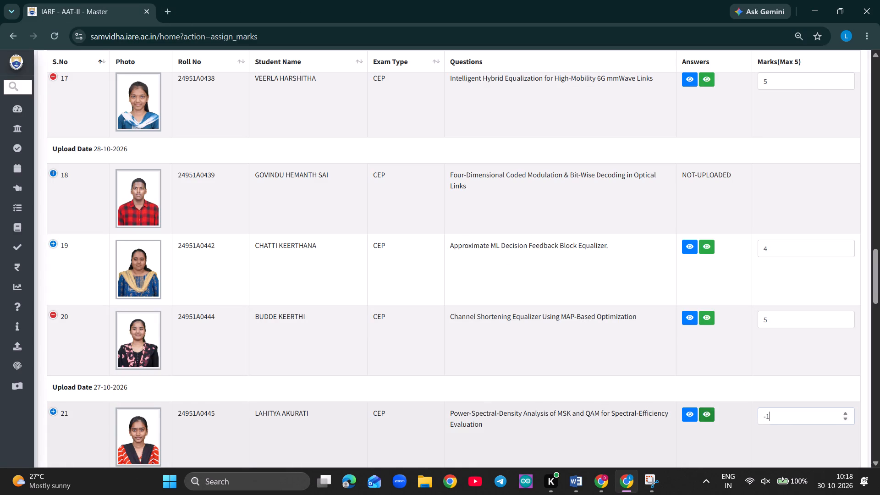
{"action": "key", "text": "Up"}
{"action": "key", "text": "Up"}
{"action": "key", "text": "Up"}
{"action": "key", "text": "Up"}
{"action": "key", "text": "Up"}
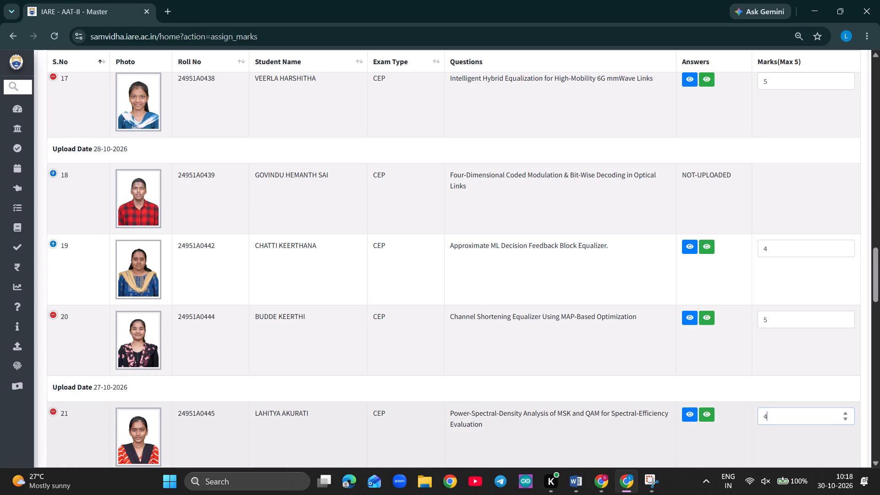
{"action": "left_click", "coordinate": [700, 385]}
Check the answer PDF and video link of the student at S.No 23 and set that student's mark to 4.
{"action": "scroll", "coordinate": [700, 385], "scroll_direction": "down", "scroll_amount": 2}
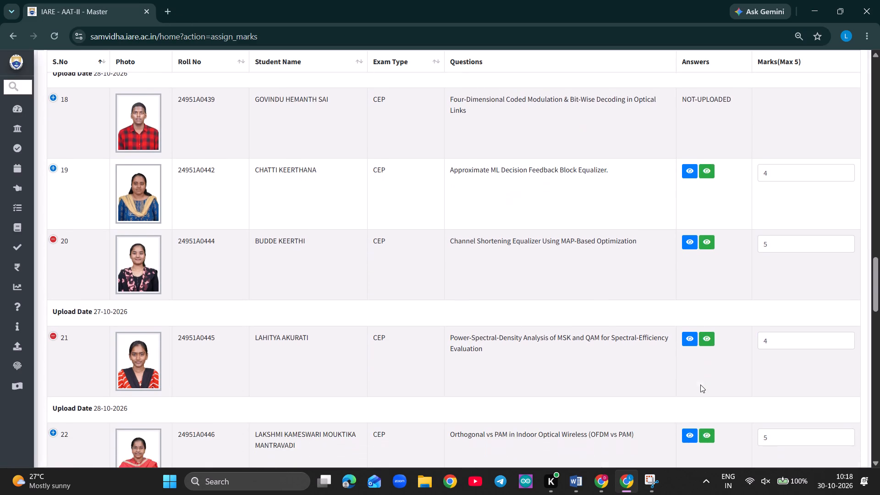
{"action": "scroll", "coordinate": [700, 385], "scroll_direction": "down", "scroll_amount": 3}
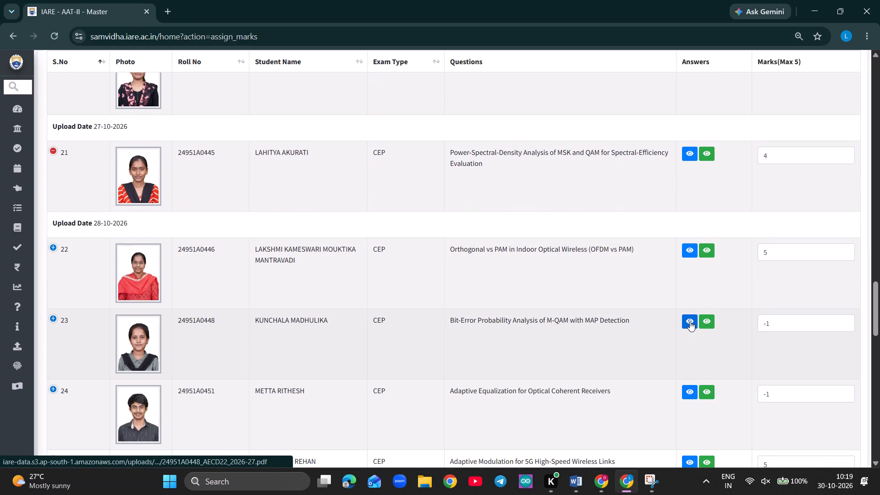
{"action": "left_click", "coordinate": [690, 321]}
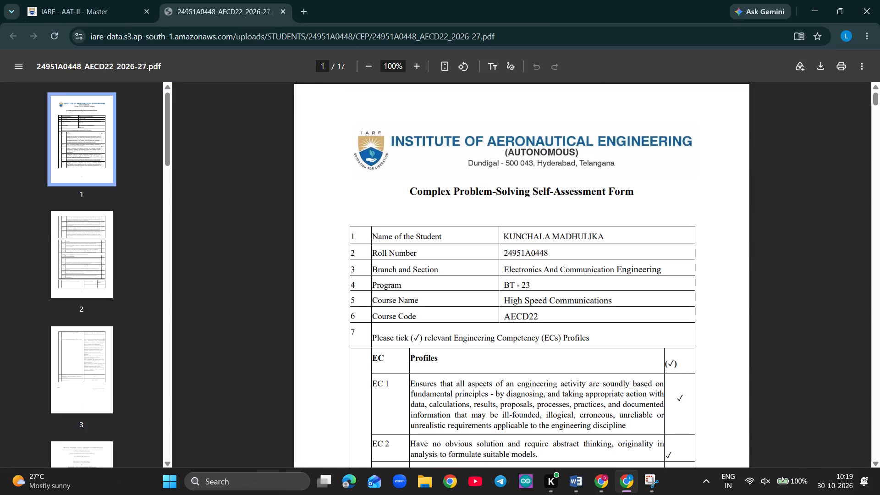
{"action": "key", "text": "ctrl+w"}
{"action": "left_click", "coordinate": [708, 319]}
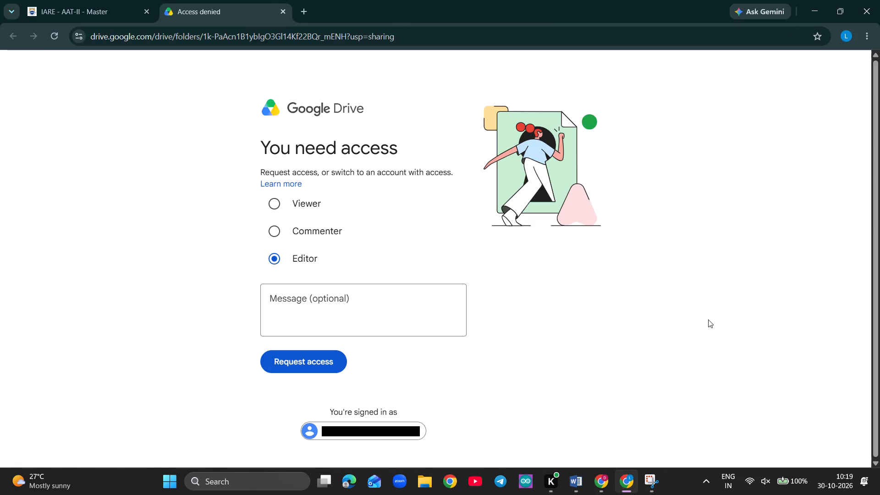
{"action": "key", "text": "ctrl+w"}
{"action": "left_click", "coordinate": [783, 319]}
{"action": "key", "text": "Up"}
{"action": "key", "text": "Up"}
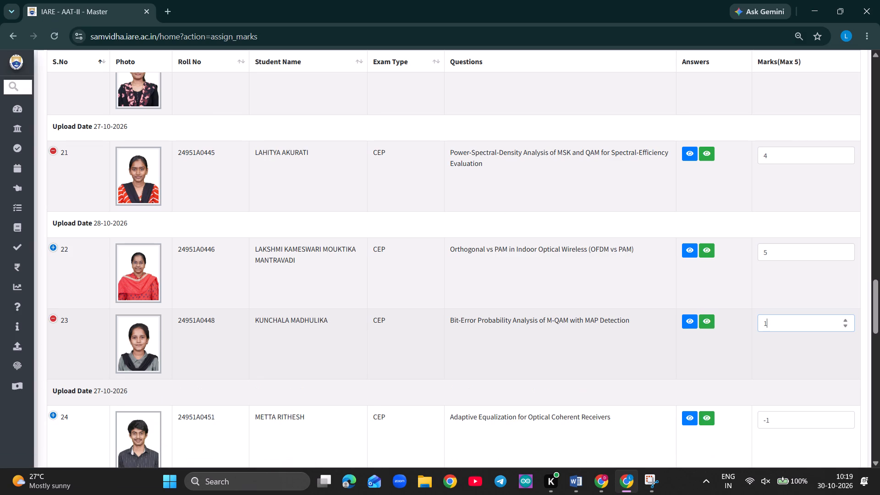
{"action": "key", "text": "Up"}
{"action": "key", "text": "Up"}
{"action": "key", "text": "Up"}
Open the uploaded answer PDF of the student at S.No 24, page through its self-assessment form and opening report pages, and close it.
{"action": "left_click", "coordinate": [691, 422]}
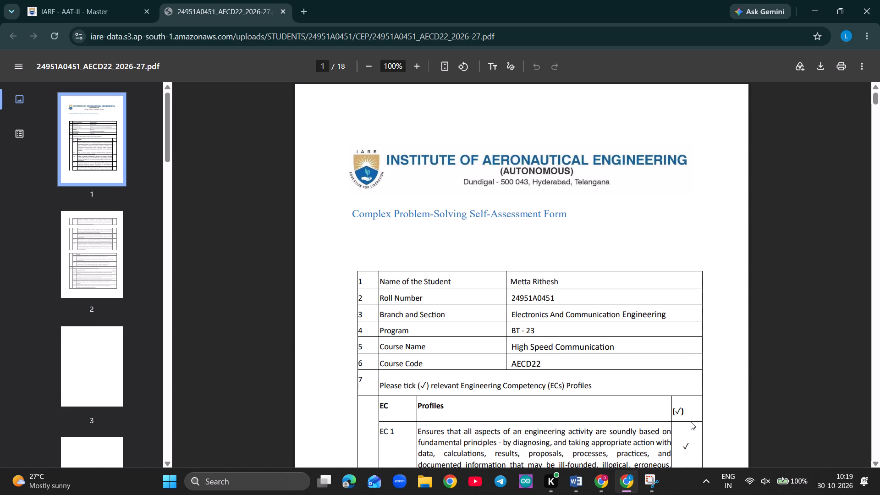
{"action": "key", "text": "Right"}
{"action": "key", "text": "Right"}
{"action": "key", "text": "Right"}
{"action": "key", "text": "Right"}
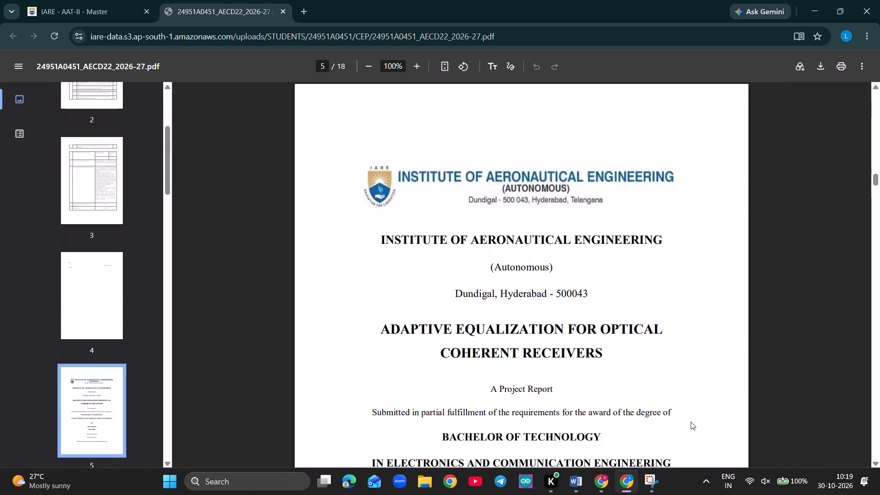
{"action": "key", "text": "Right"}
{"action": "key", "text": "Left"}
{"action": "key", "text": "Left"}
{"action": "key", "text": "ctrl+w"}
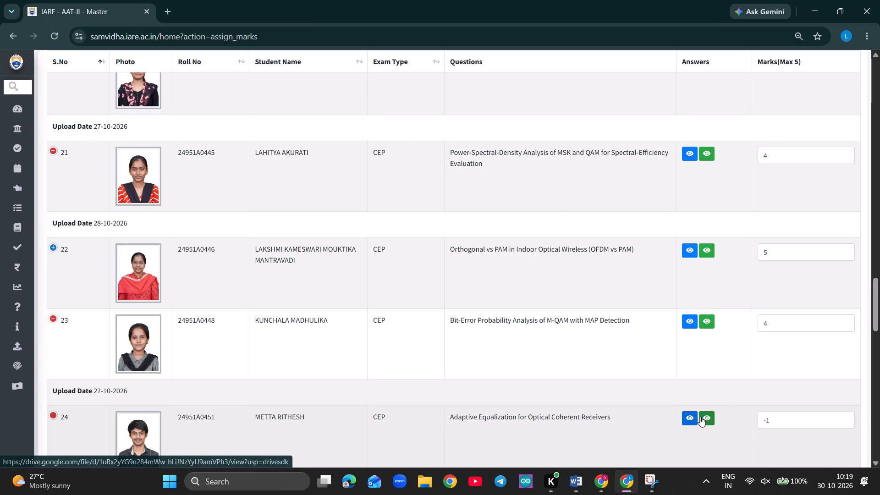
Check the presentation video of the student at S.No 24 and set that student's Complex Engineering Problem mark to 5.
{"action": "left_click", "coordinate": [706, 420]}
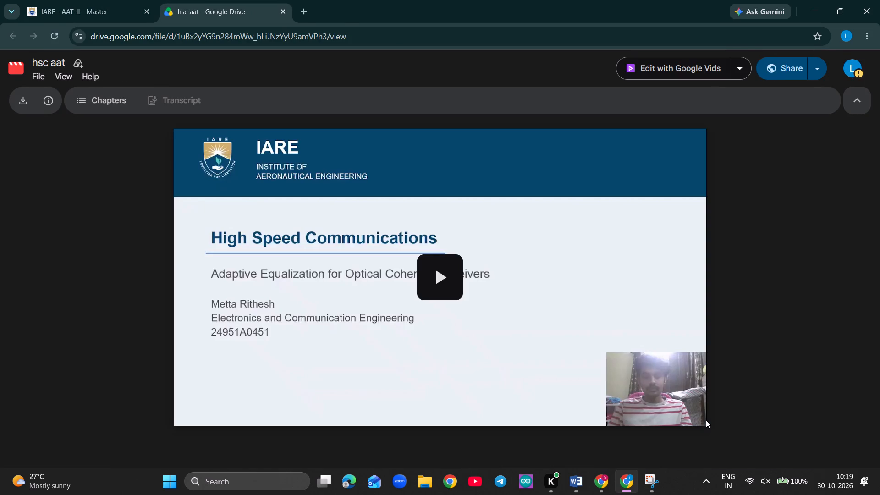
{"action": "key", "text": "ctrl+w"}
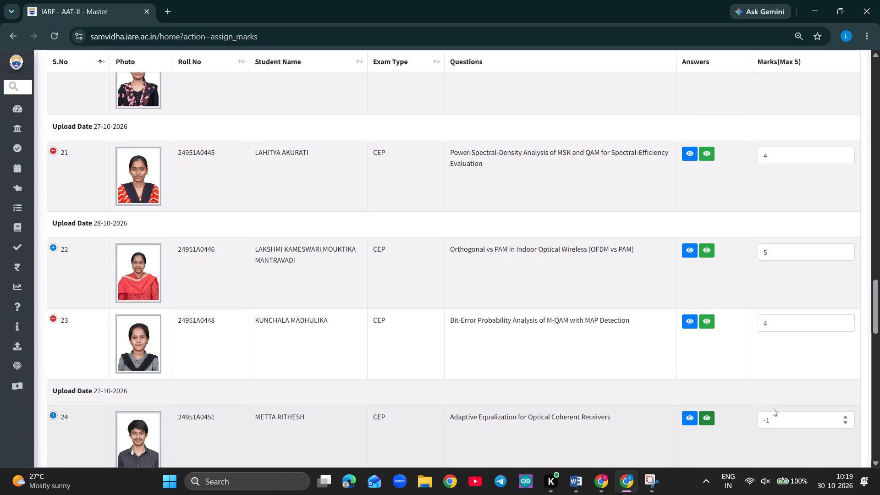
{"action": "left_click", "coordinate": [781, 413]}
{"action": "key", "text": "Up"}
{"action": "key", "text": "Up"}
{"action": "key", "text": "Up"}
{"action": "key", "text": "Up"}
{"action": "key", "text": "Up"}
{"action": "key", "text": "Right"}
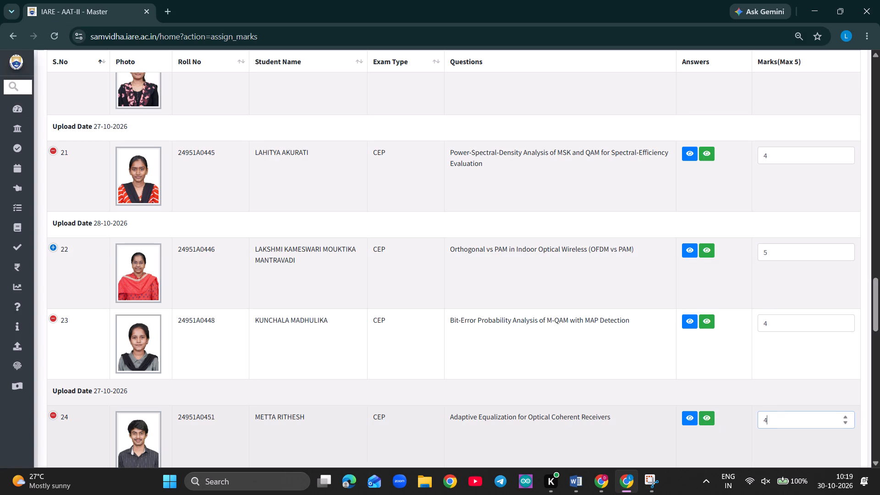
{"action": "key", "text": "Up"}
{"action": "key", "text": "Left"}
{"action": "key", "text": "Left"}
{"action": "key", "text": "Right"}
{"action": "key", "text": "Left"}
{"action": "key", "text": "Down"}
{"action": "key", "text": "Up"}
{"action": "left_click", "coordinate": [742, 397]}
Check the answer PDF and presentation video of the student at S.No 26 and set that student's mark to 5.
{"action": "scroll", "coordinate": [742, 397], "scroll_direction": "down", "scroll_amount": 4}
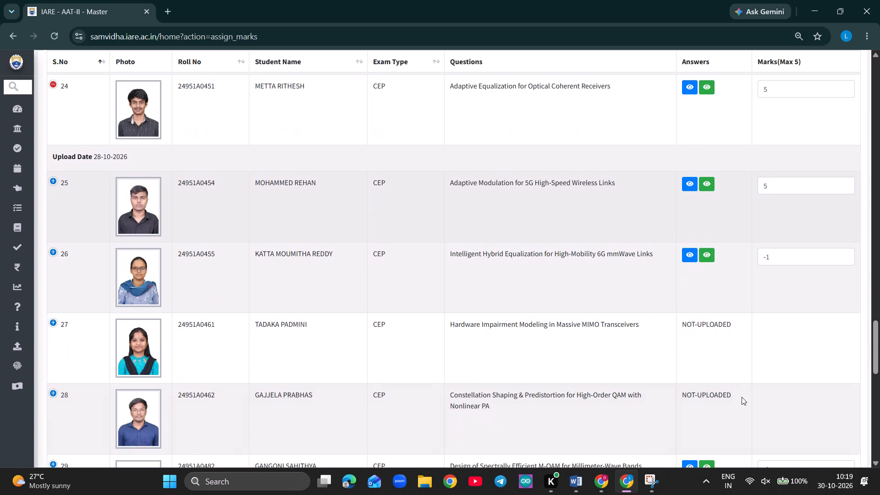
{"action": "left_click", "coordinate": [691, 253]}
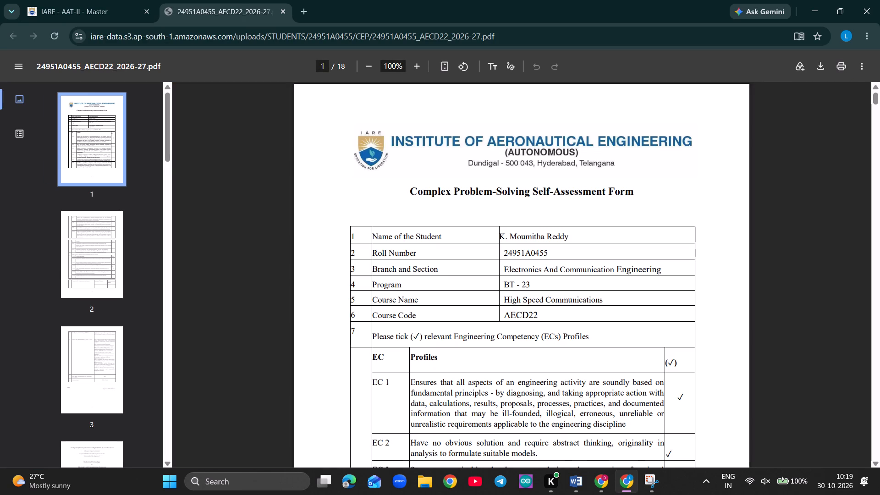
{"action": "key", "text": "ctrl+w"}
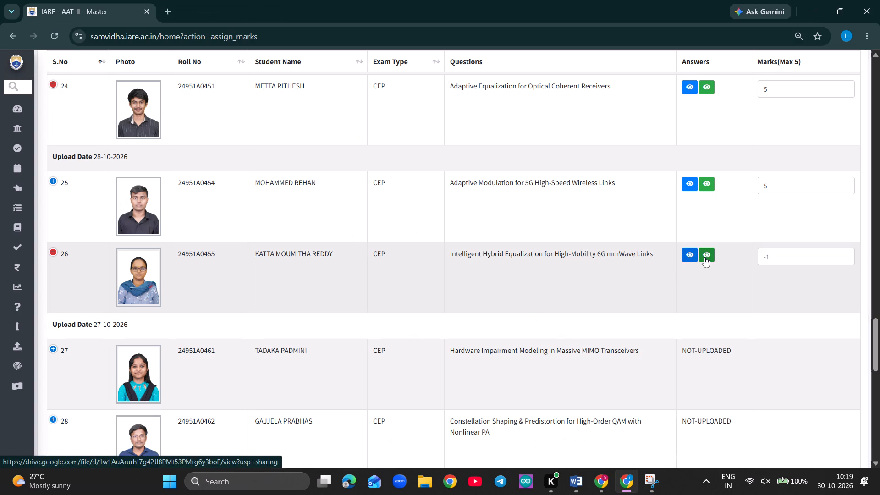
{"action": "left_click", "coordinate": [704, 257]}
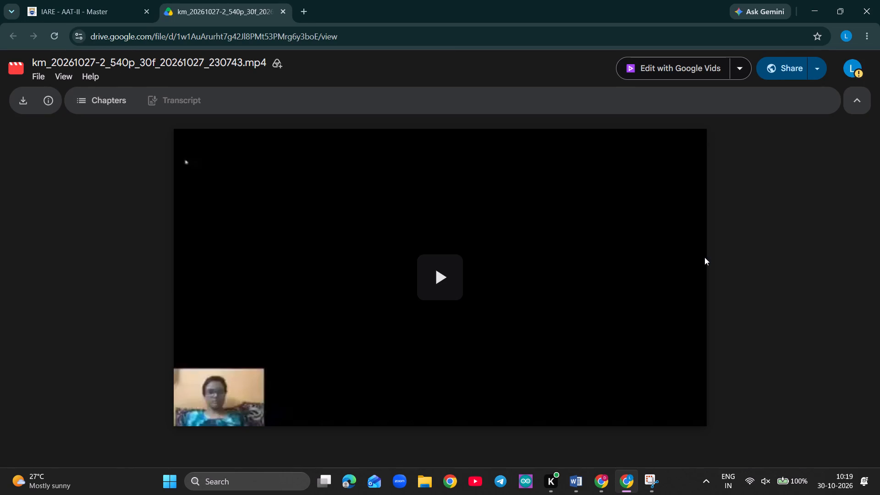
{"action": "key", "text": "ctrl+w"}
{"action": "left_click", "coordinate": [777, 252]}
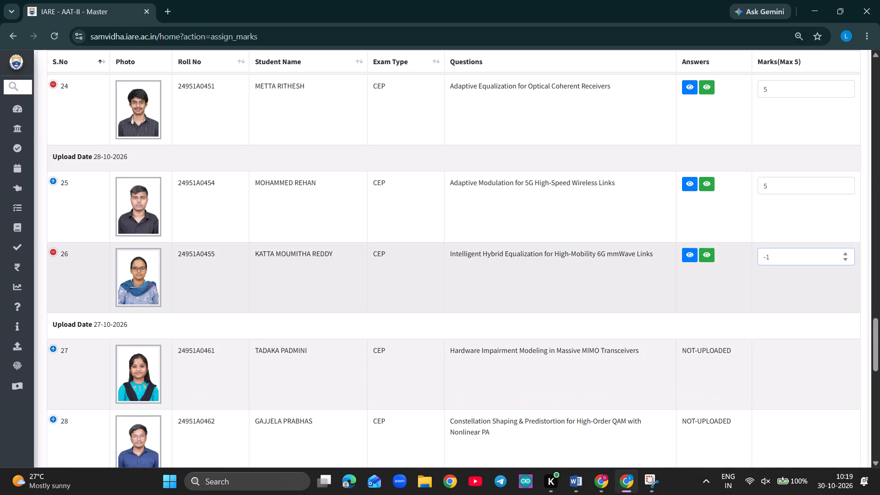
{"action": "key", "text": "Up"}
{"action": "key", "text": "Up"}
{"action": "key", "text": "Up"}
{"action": "key", "text": "Up"}
{"action": "key", "text": "Up"}
{"action": "key", "text": "Up"}
{"action": "left_click", "coordinate": [698, 349]}
Check the presentation video of the student at S.No 29 and set that student's Complex Engineering Problem mark to 5.
{"action": "scroll", "coordinate": [698, 349], "scroll_direction": "down", "scroll_amount": 3}
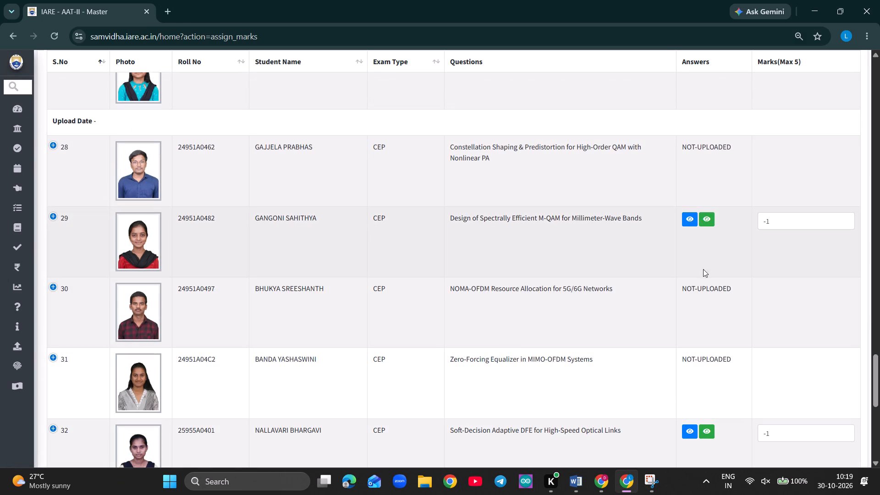
{"action": "left_click", "coordinate": [703, 221]}
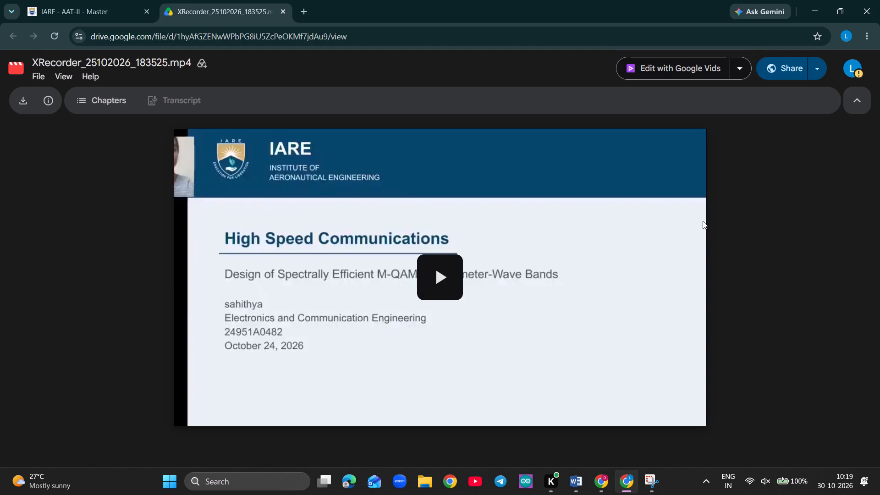
{"action": "key", "text": "ctrl+w"}
{"action": "left_click", "coordinate": [780, 217]}
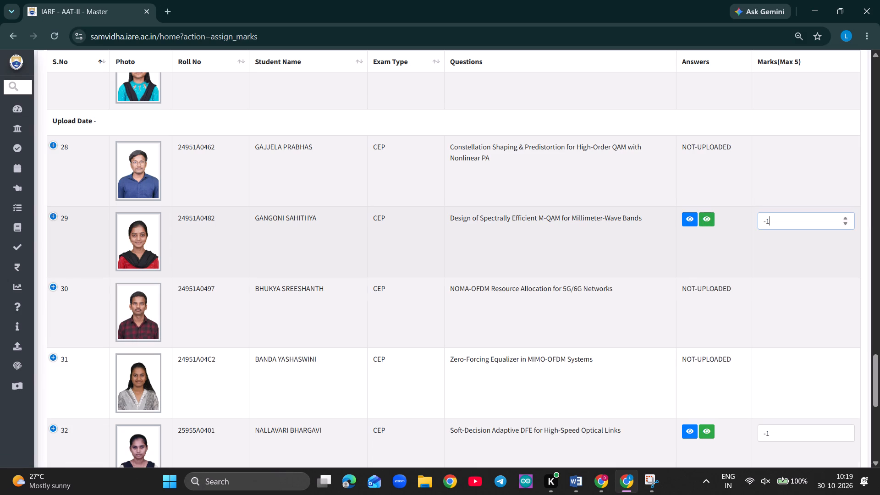
{"action": "key", "text": "Up"}
{"action": "key", "text": "Up"}
{"action": "key", "text": "Up"}
{"action": "key", "text": "Up"}
{"action": "key", "text": "Up"}
{"action": "key", "text": "Up"}
{"action": "left_click", "coordinate": [759, 333]}
Examine the answer PDF of the student at S.No 29 up to the report's title page, and recheck the presentation video.
{"action": "scroll", "coordinate": [759, 333], "scroll_direction": "down", "scroll_amount": 1}
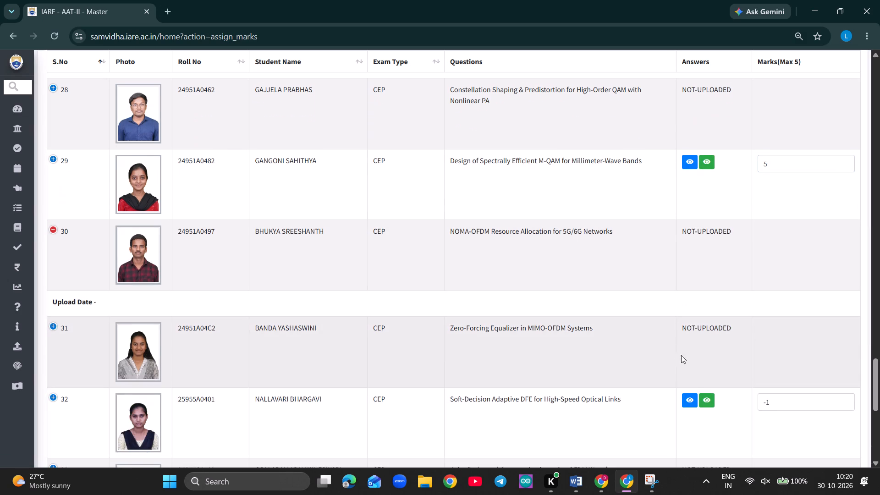
{"action": "left_click", "coordinate": [691, 158]}
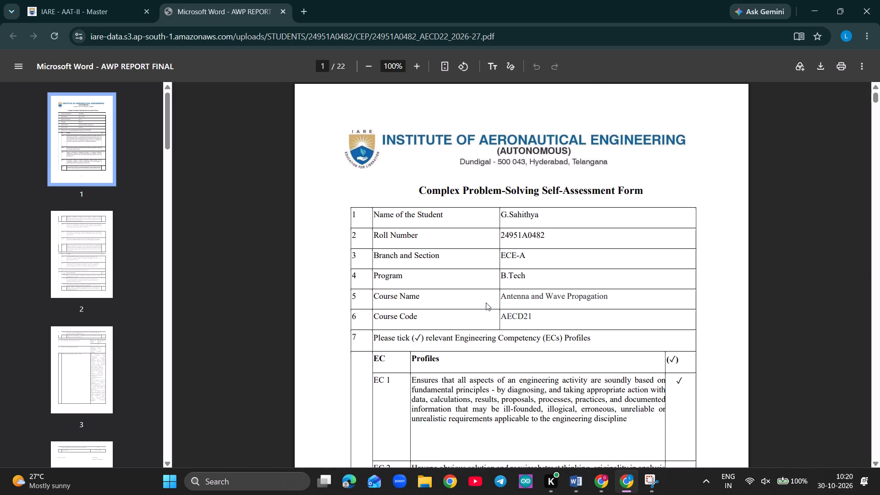
{"action": "key", "text": "Right"}
{"action": "key", "text": "Right"}
{"action": "key", "text": "Right"}
{"action": "key", "text": "Right"}
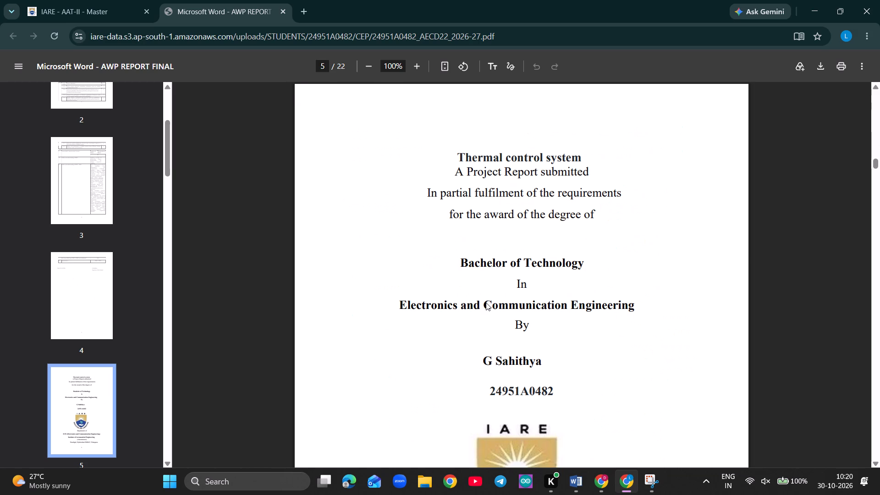
{"action": "key", "text": "ctrl+w"}
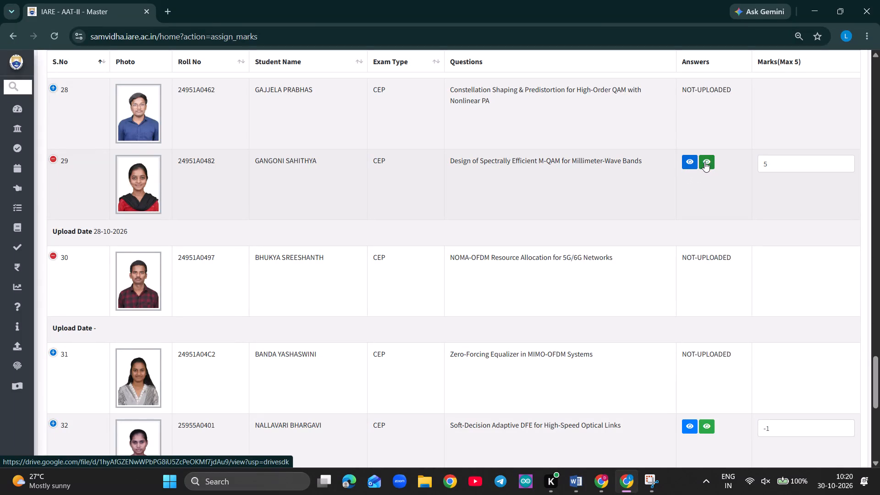
{"action": "left_click", "coordinate": [704, 162]}
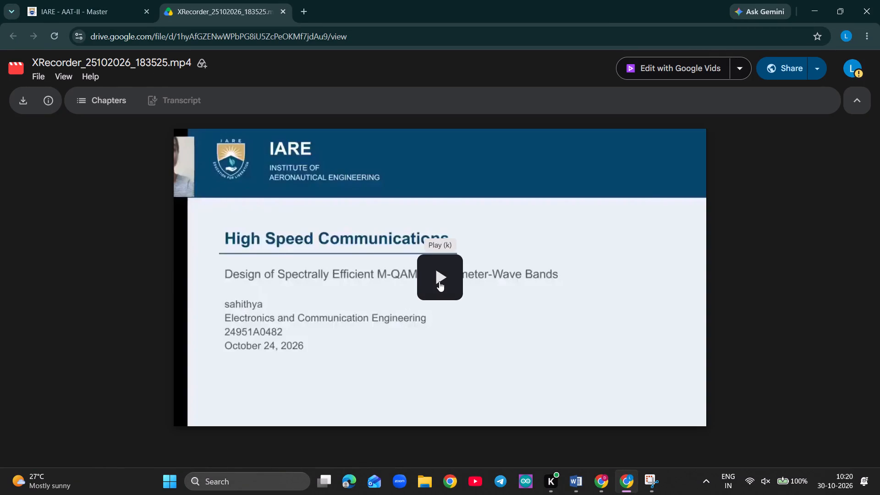
{"action": "key", "text": "ctrl+w"}
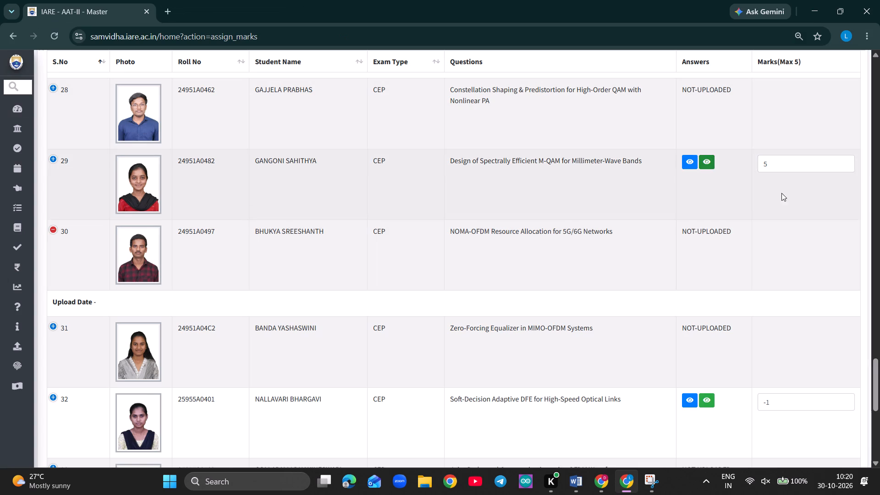
{"action": "left_click", "coordinate": [779, 255]}
{"action": "scroll", "coordinate": [779, 255], "scroll_direction": "down", "scroll_amount": 1}
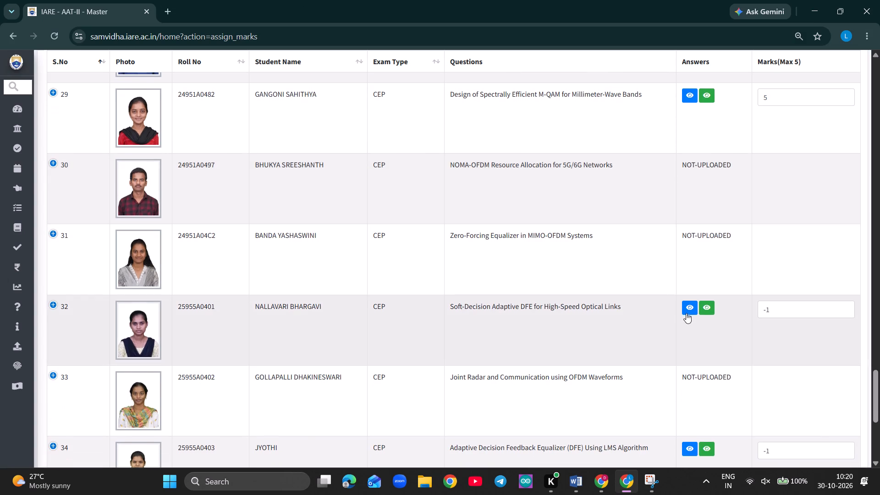
Examine the answer PDF of the student at S.No 32, from the self-assessment form through the declaration page.
{"action": "left_click", "coordinate": [688, 308]}
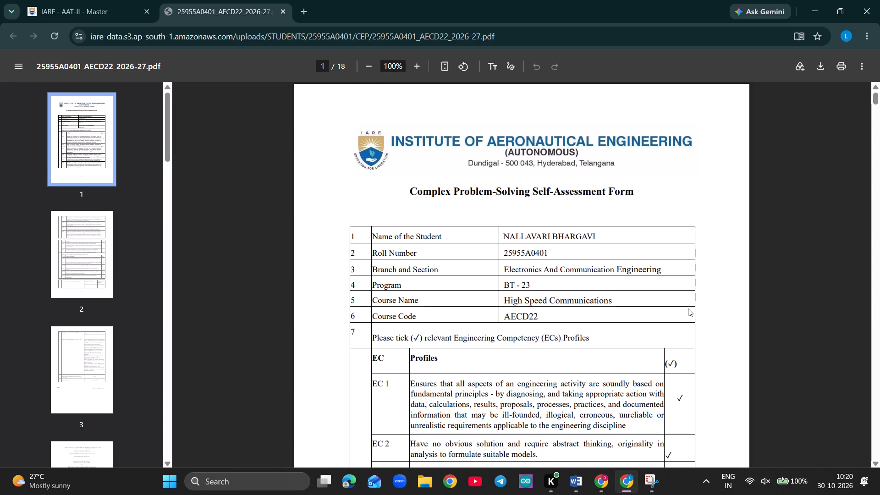
{"action": "key", "text": "Right"}
{"action": "key", "text": "Left"}
{"action": "key", "text": "Right"}
{"action": "key", "text": "Right"}
{"action": "key", "text": "Right"}
{"action": "key", "text": "Right"}
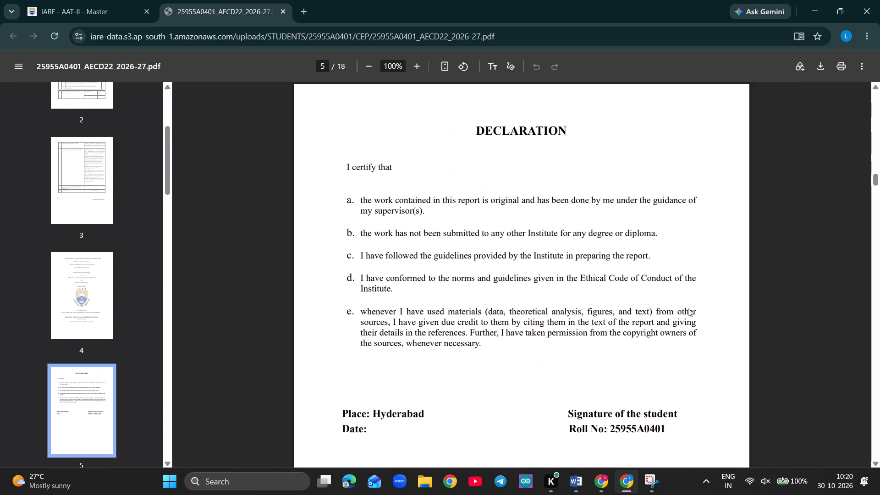
{"action": "key", "text": "Left"}
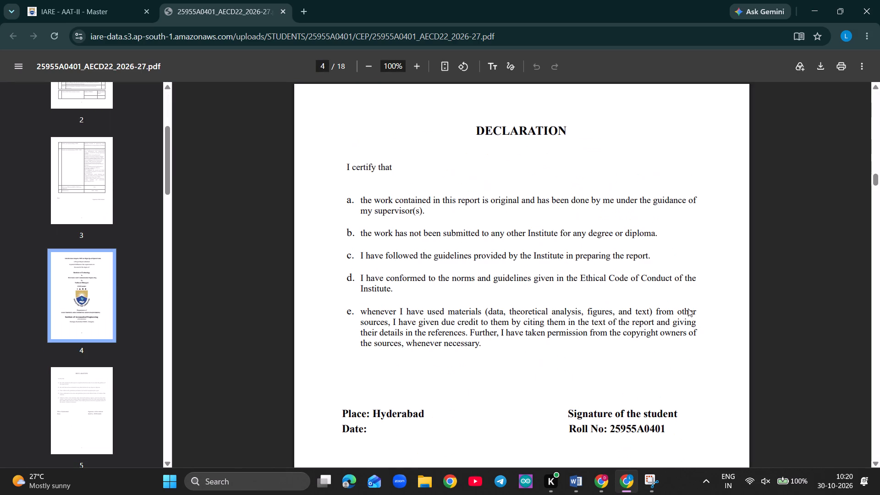
{"action": "key", "text": "ctrl+w"}
Check the presentation video of the student at S.No 32 and set that student's Complex Engineering Problem mark to 5.
{"action": "left_click", "coordinate": [706, 309]}
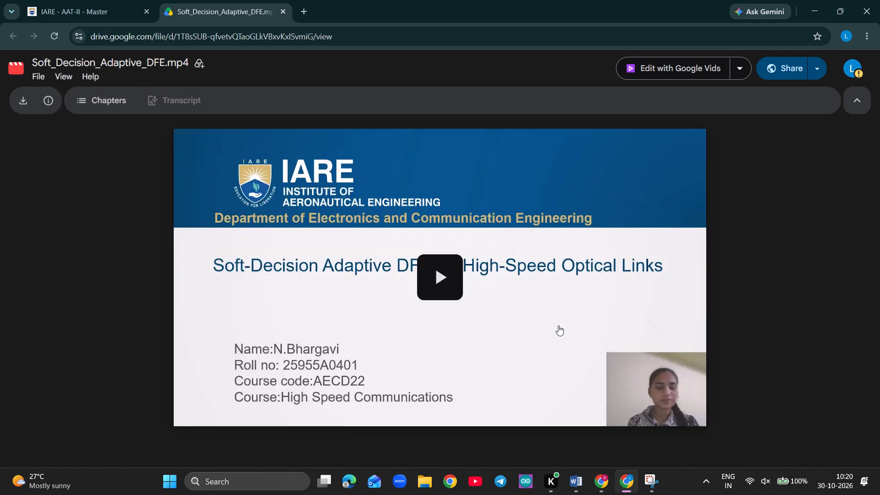
{"action": "key", "text": "ctrl+w"}
{"action": "left_click", "coordinate": [785, 310]}
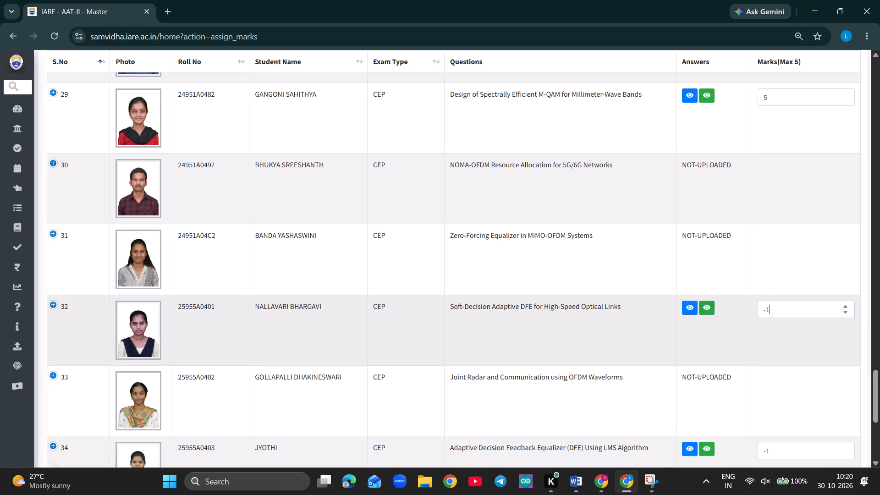
{"action": "key", "text": "Up"}
{"action": "key", "text": "Up"}
{"action": "key", "text": "Up"}
{"action": "key", "text": "Up"}
{"action": "key", "text": "Up"}
{"action": "key", "text": "Up"}
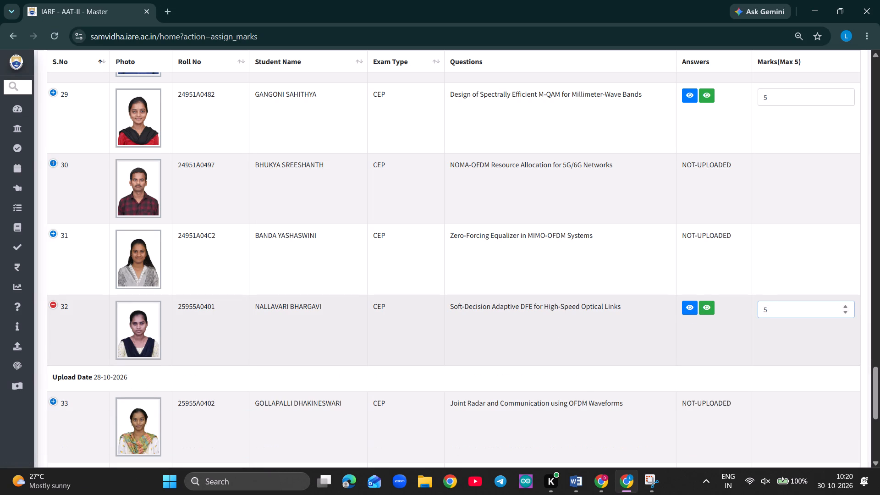
{"action": "left_click", "coordinate": [726, 390]}
Examine the answer PDF of the student at S.No 34, comparing the self-assessment form, title page, declaration, certificate and approval sheet.
{"action": "scroll", "coordinate": [726, 390], "scroll_direction": "down", "scroll_amount": 2}
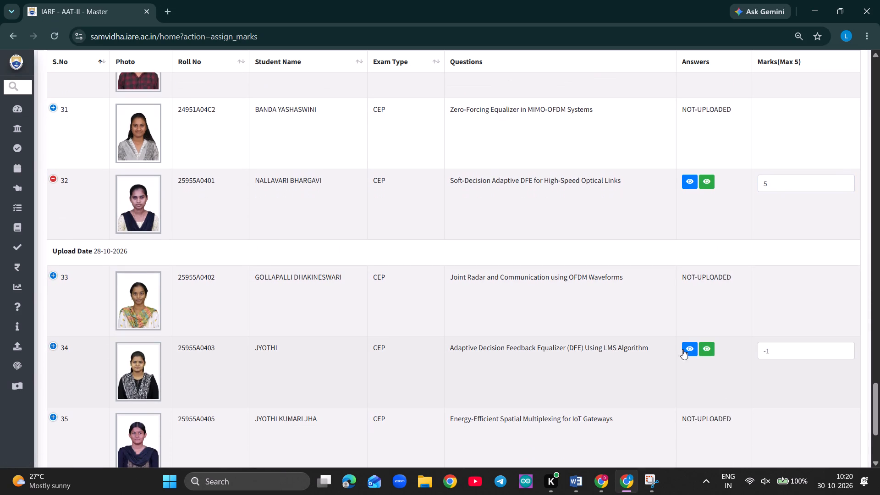
{"action": "left_click", "coordinate": [691, 350]}
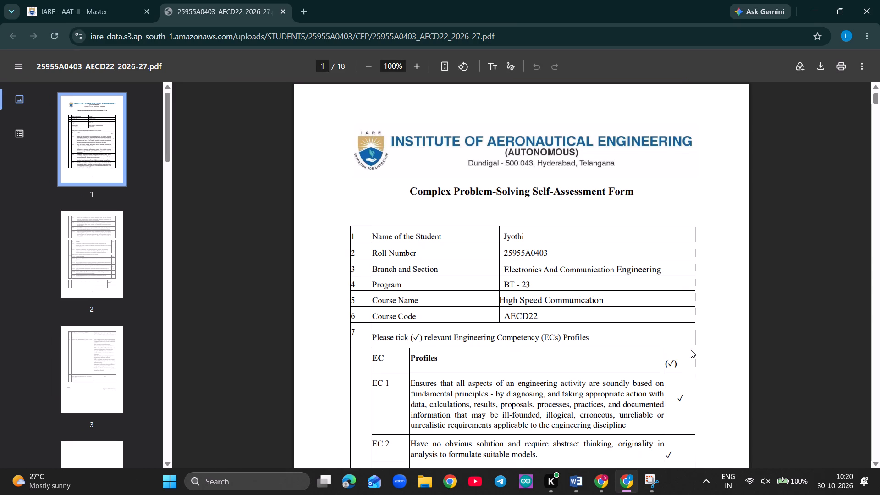
{"action": "key", "text": "Right"}
{"action": "key", "text": "Right"}
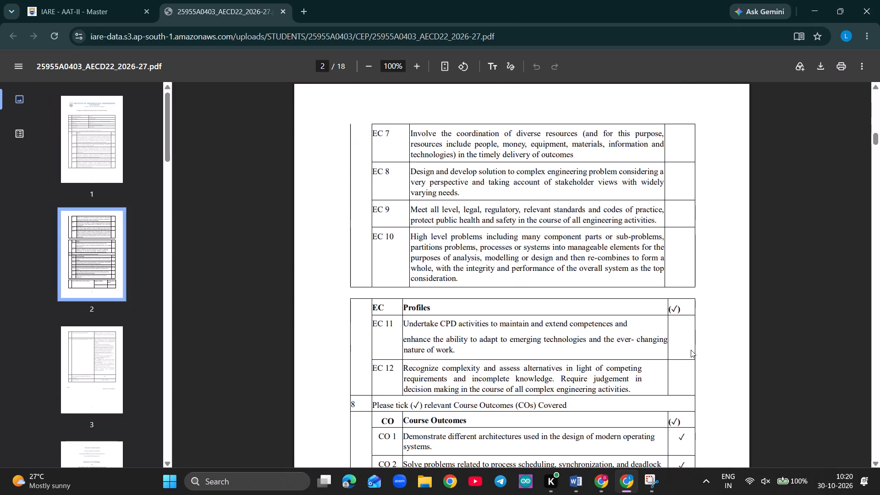
{"action": "key", "text": "Right"}
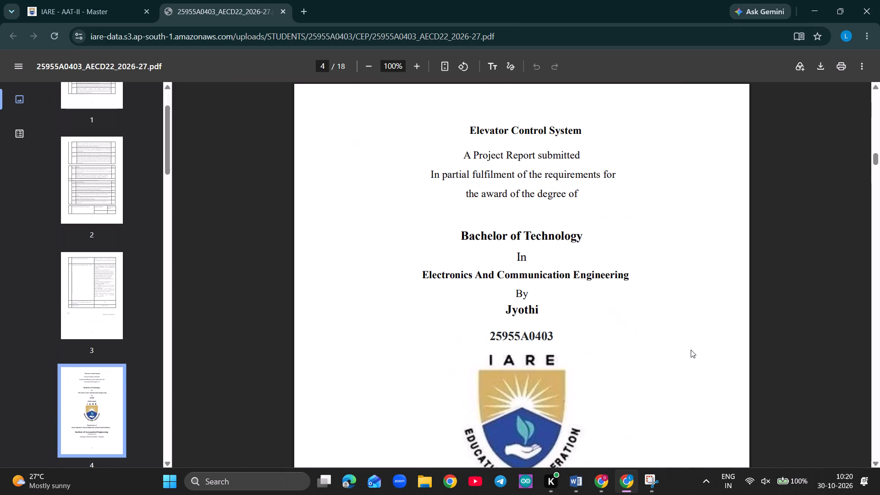
{"action": "key", "text": "Left"}
{"action": "key", "text": "Left"}
{"action": "key", "text": "Left"}
{"action": "key", "text": "Right"}
{"action": "key", "text": "Right"}
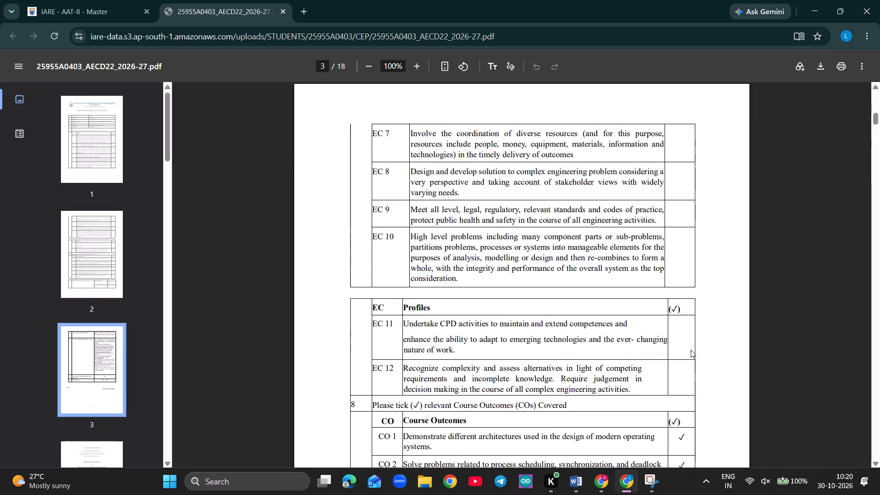
{"action": "key", "text": "Right"}
{"action": "key", "text": "Right"}
{"action": "key", "text": "Left"}
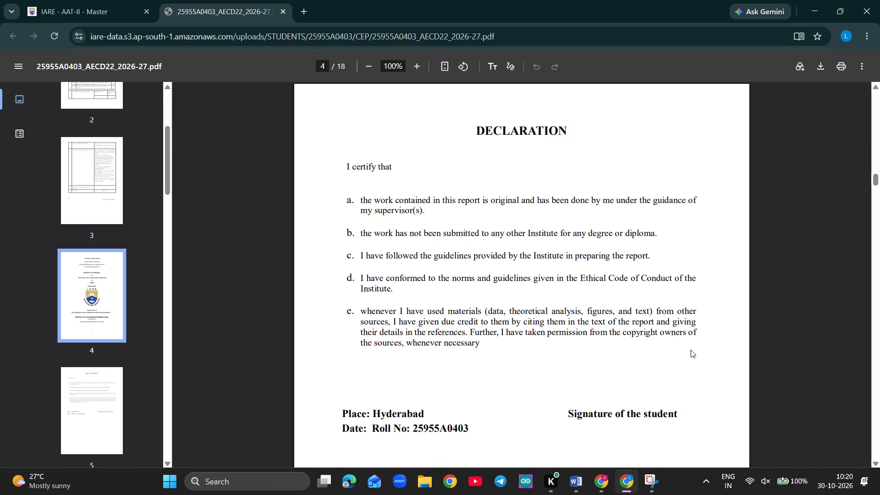
{"action": "key", "text": "Right"}
{"action": "key", "text": "Right"}
{"action": "key", "text": "Right"}
{"action": "key", "text": "Left"}
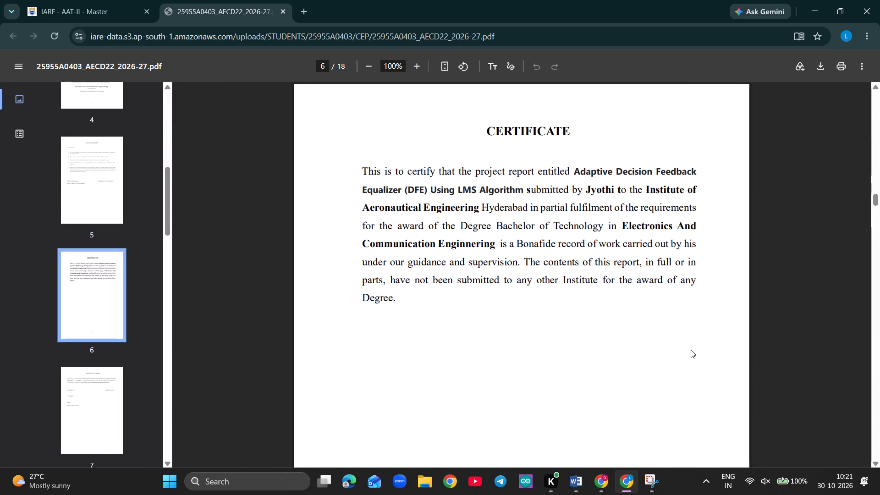
{"action": "key", "text": "Left"}
{"action": "key", "text": "Left"}
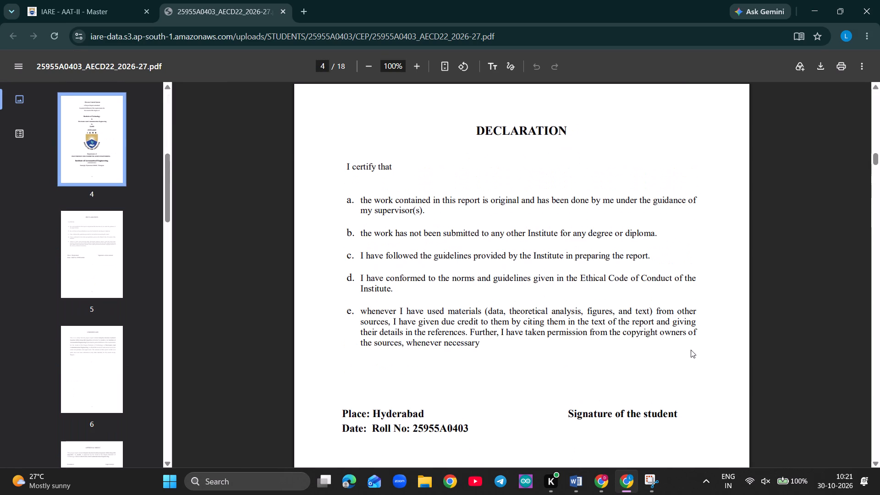
{"action": "key", "text": "Right"}
{"action": "key", "text": "Right"}
{"action": "key", "text": "Right"}
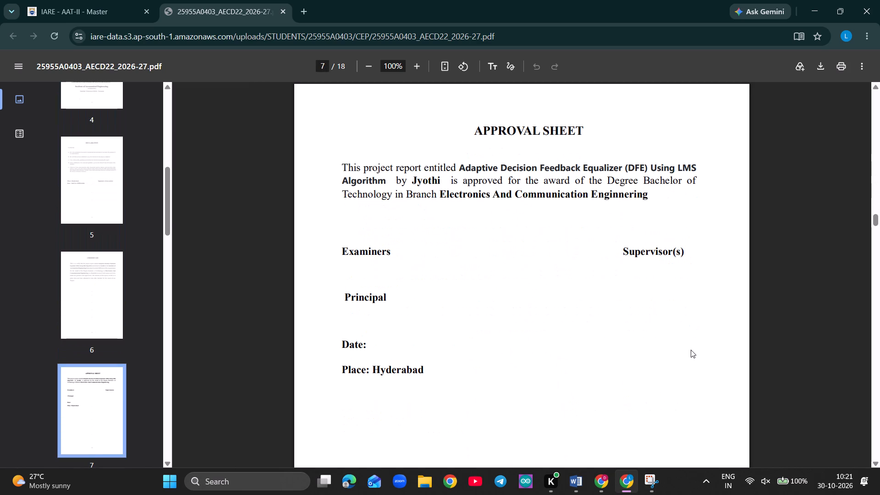
{"action": "key", "text": "Left"}
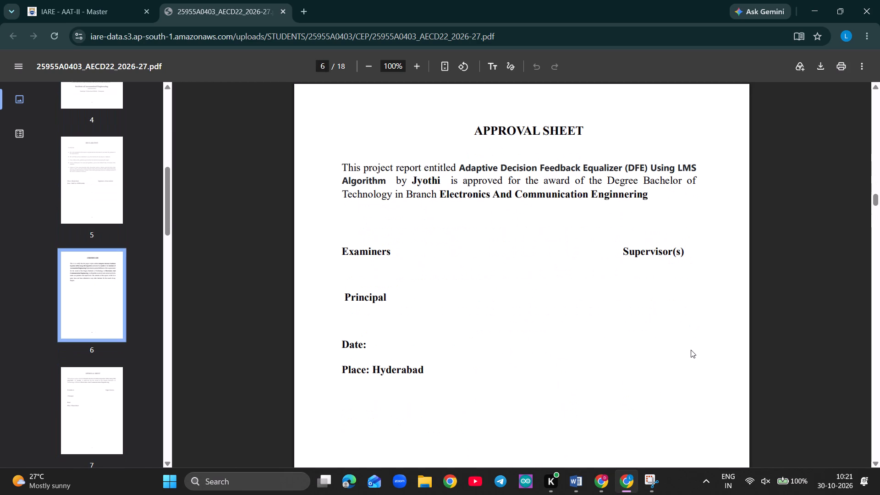
{"action": "key", "text": "Right"}
{"action": "key", "text": "ctrl+w"}
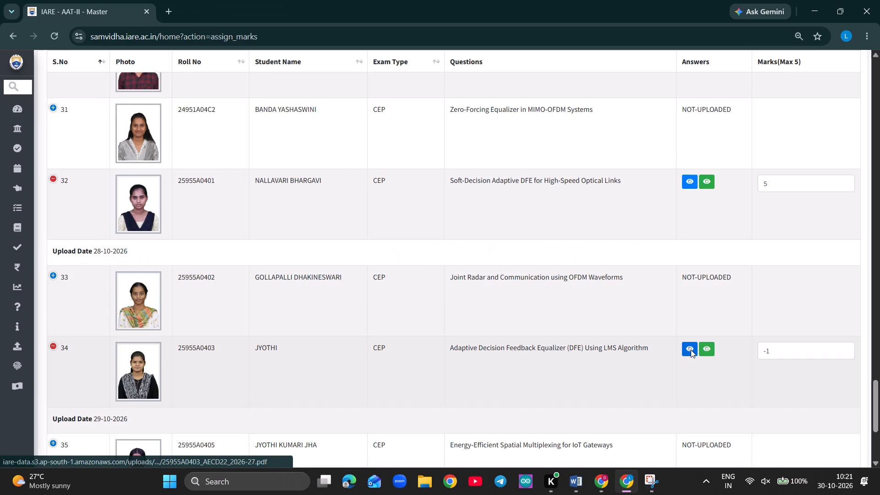
Check the presentation video of the student at S.No 34 and set that student's Complex Engineering Problem mark to 5.
{"action": "left_click", "coordinate": [707, 351]}
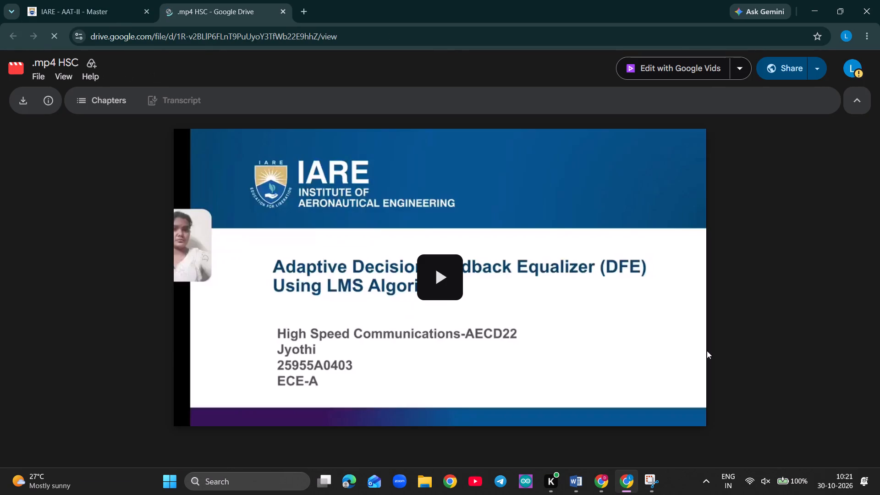
{"action": "key", "text": "ctrl+w"}
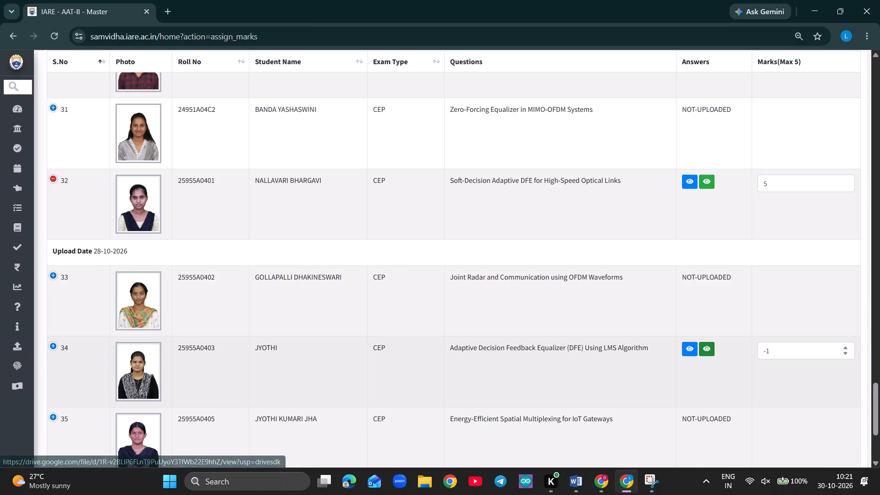
{"action": "left_click", "coordinate": [774, 352]}
{"action": "key", "text": "Up"}
{"action": "key", "text": "Up"}
{"action": "key", "text": "Up"}
{"action": "key", "text": "Up"}
{"action": "key", "text": "Up"}
{"action": "key", "text": "Up"}
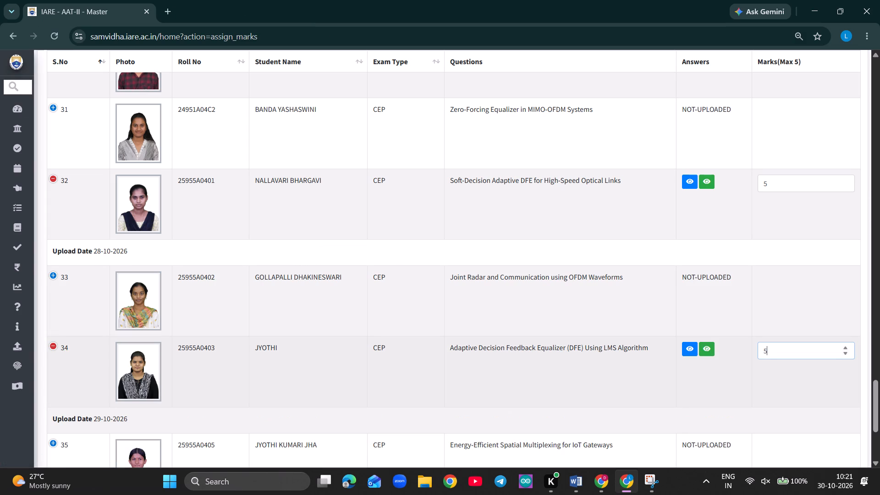
{"action": "left_click", "coordinate": [749, 401]}
Save the Complex Engineering Problem marks entered for the whole student list.
{"action": "scroll", "coordinate": [749, 401], "scroll_direction": "down", "scroll_amount": 2}
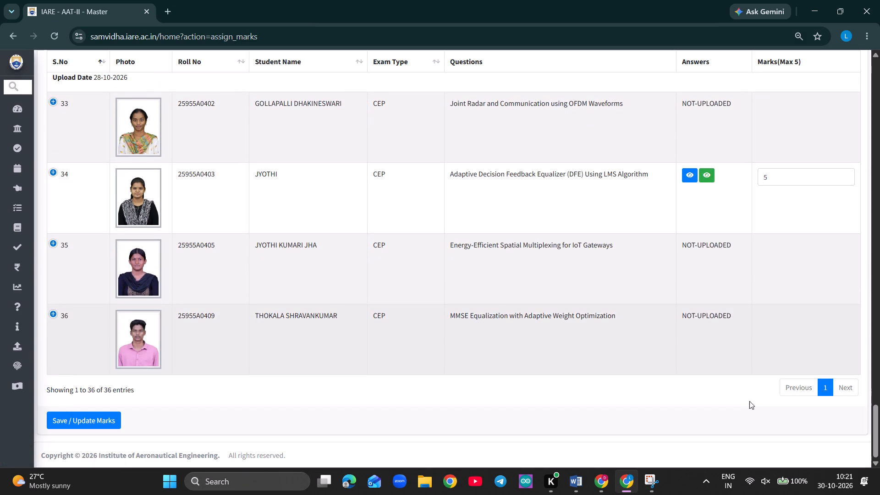
{"action": "scroll", "coordinate": [749, 401], "scroll_direction": "down", "scroll_amount": 1}
{"action": "left_click", "coordinate": [115, 427]}
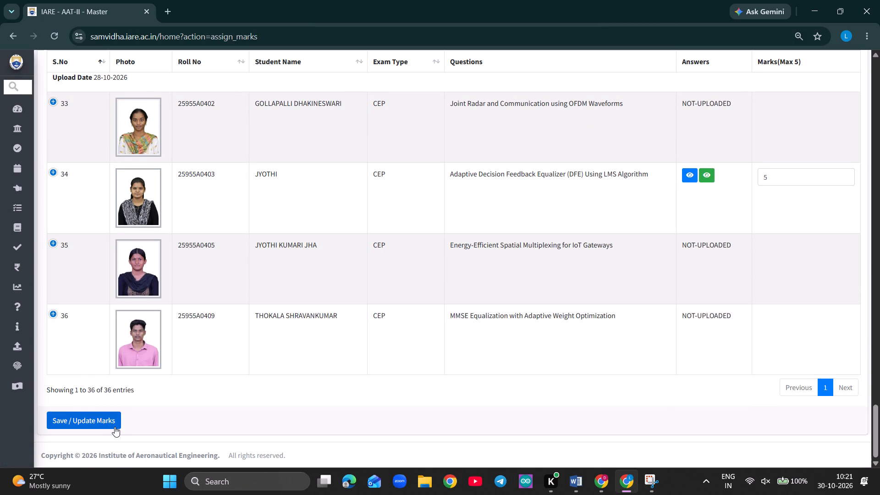
{"action": "left_click", "coordinate": [428, 310]}
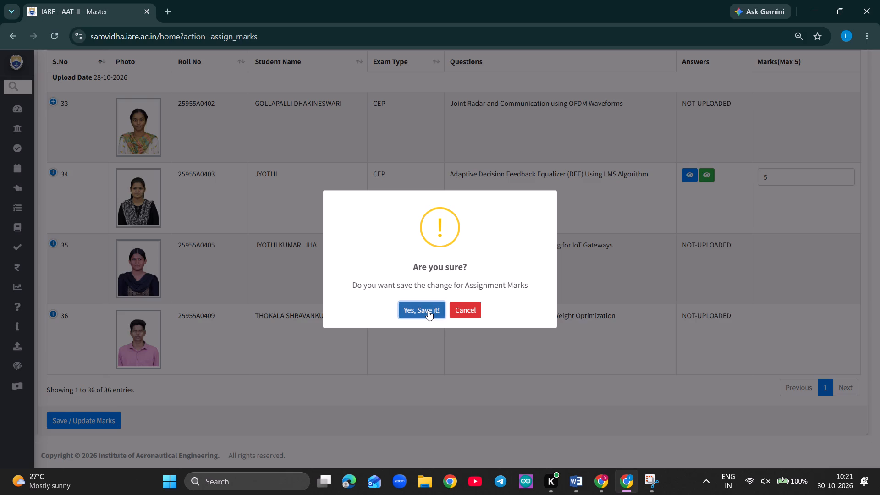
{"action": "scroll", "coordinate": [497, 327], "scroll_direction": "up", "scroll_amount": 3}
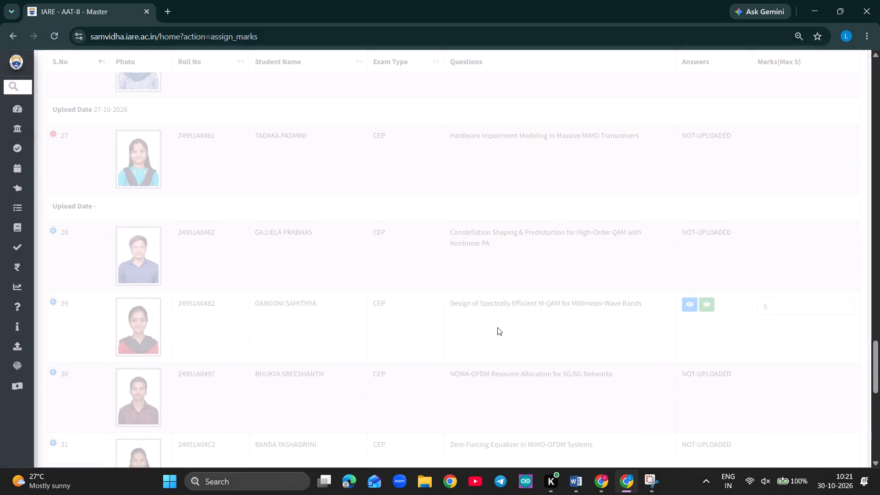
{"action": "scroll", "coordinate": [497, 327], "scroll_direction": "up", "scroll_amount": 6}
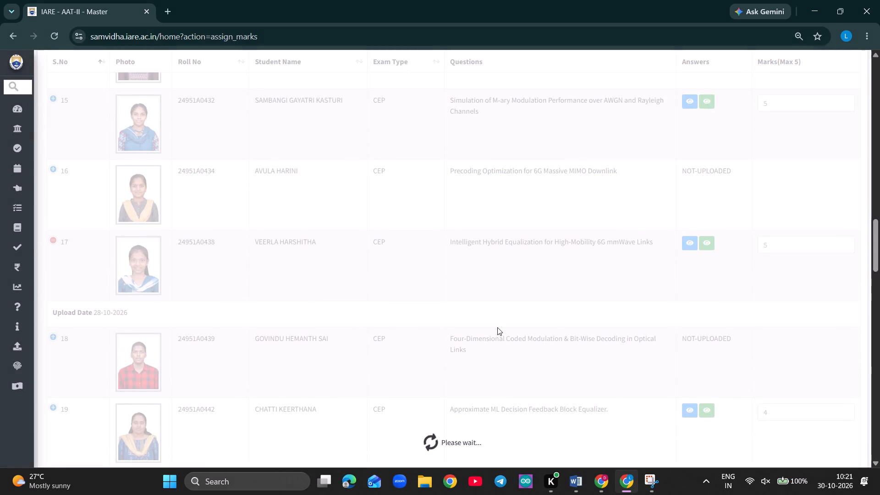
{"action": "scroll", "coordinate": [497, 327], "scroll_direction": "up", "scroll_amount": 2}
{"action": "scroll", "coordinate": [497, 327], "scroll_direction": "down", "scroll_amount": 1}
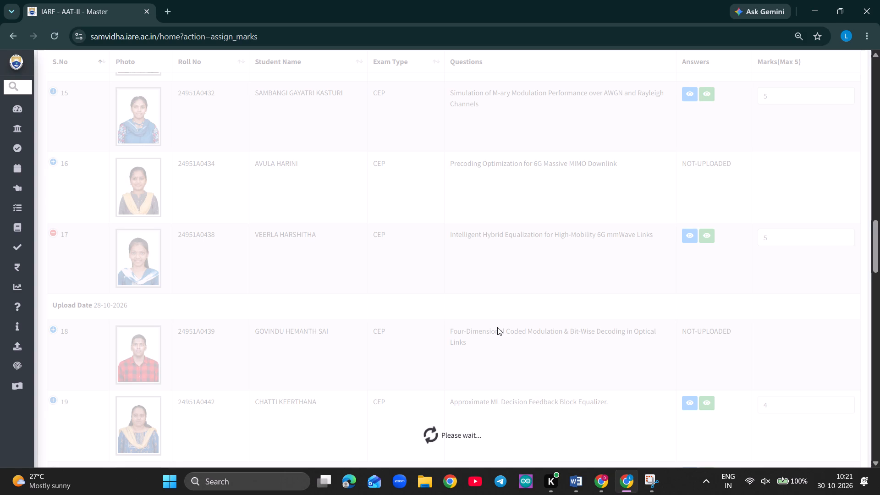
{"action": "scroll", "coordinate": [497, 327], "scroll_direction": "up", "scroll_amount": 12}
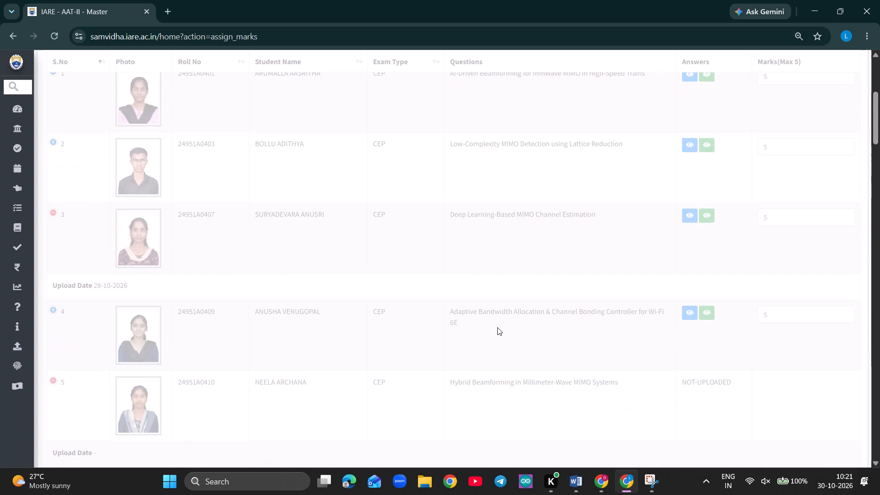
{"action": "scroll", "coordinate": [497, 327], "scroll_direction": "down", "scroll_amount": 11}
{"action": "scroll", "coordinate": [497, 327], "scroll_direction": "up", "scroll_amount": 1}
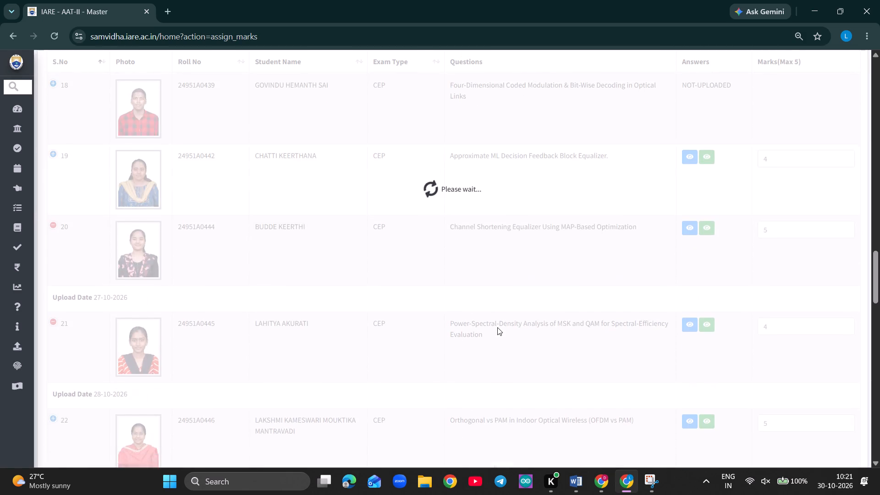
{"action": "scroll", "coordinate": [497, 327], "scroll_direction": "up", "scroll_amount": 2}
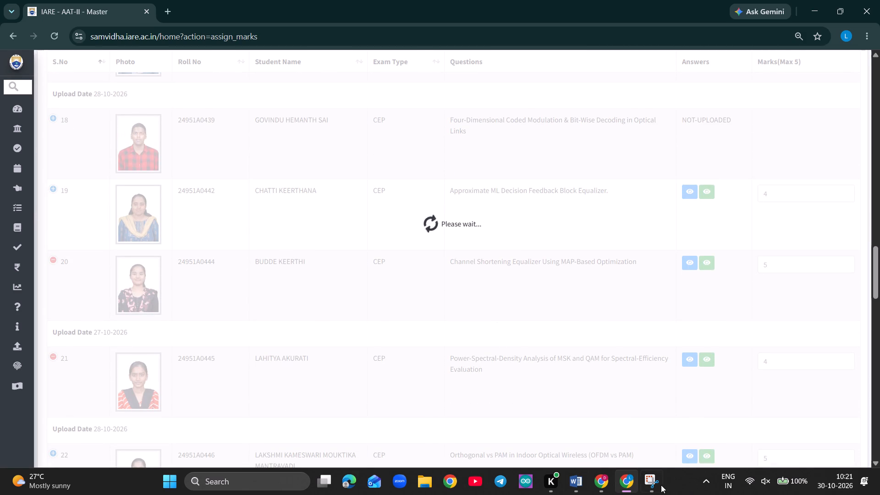
Switch to the Snipping Tool window holding the lecture topics capture and close it.
{"action": "left_click", "coordinate": [661, 409]}
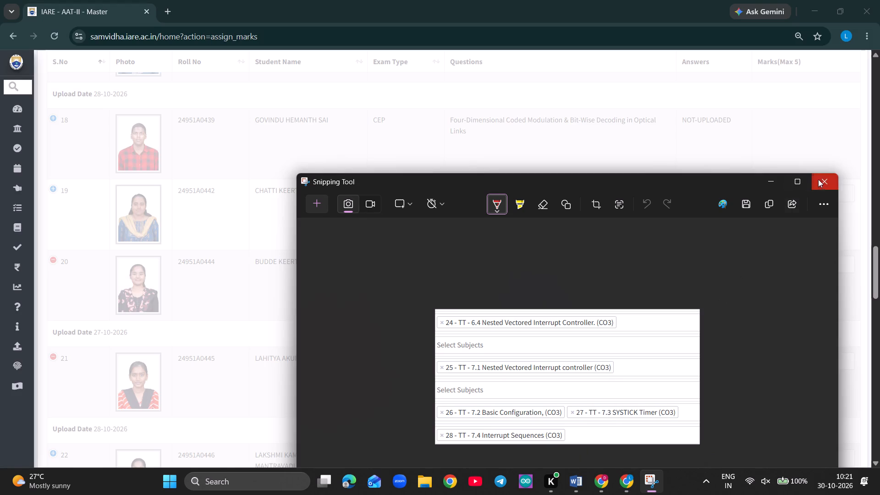
{"action": "left_click", "coordinate": [823, 181]}
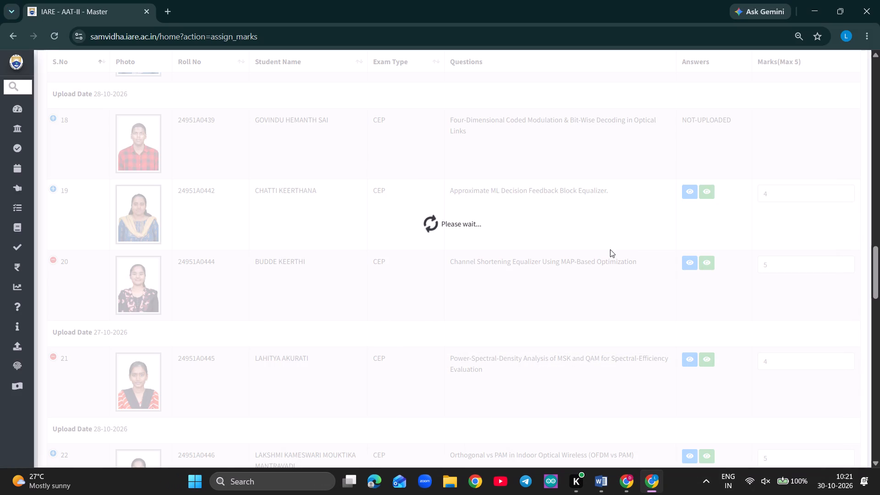